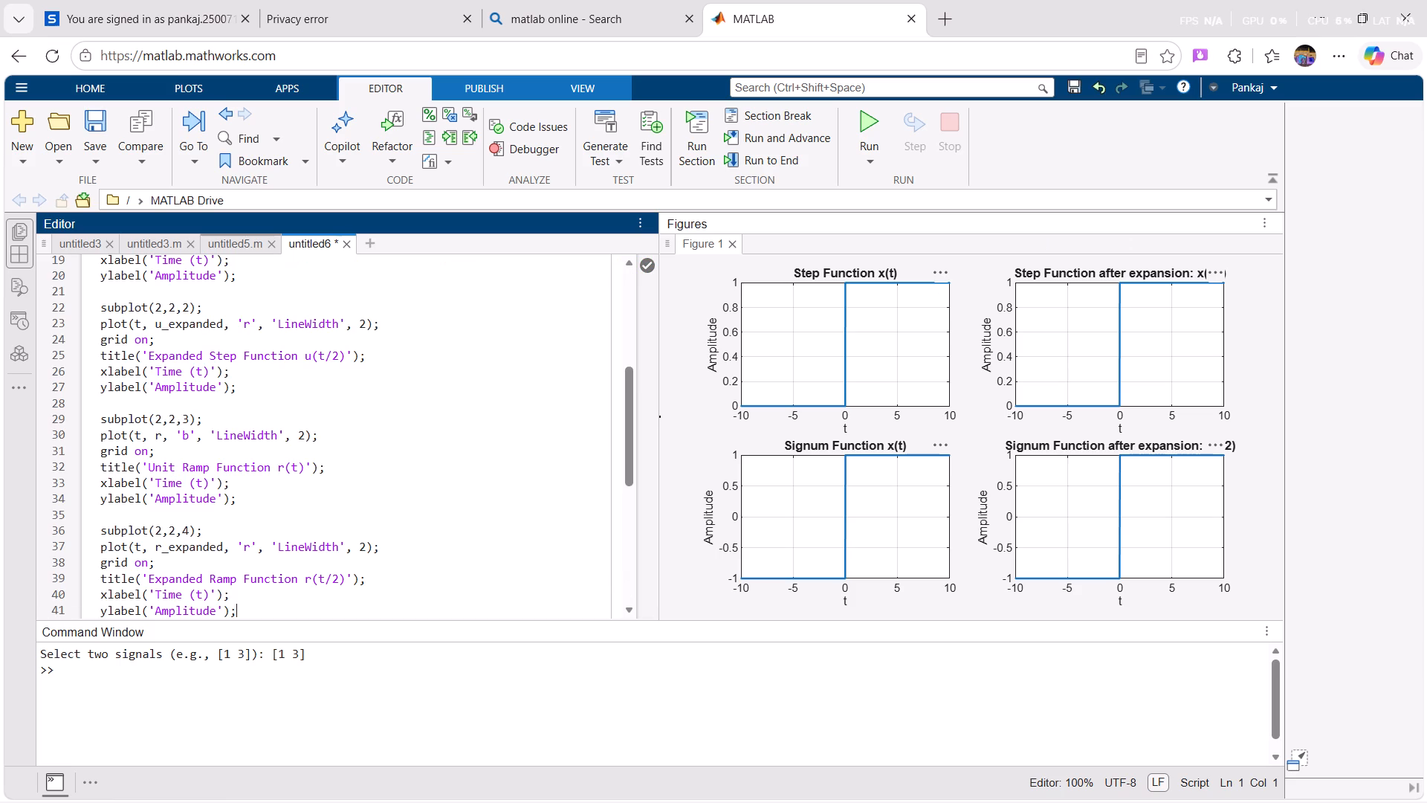
# Run the step and ramp expansion script, saving it as untitled6.m in MATLAB Drive.
pyautogui.scroll(3, 280, 414)
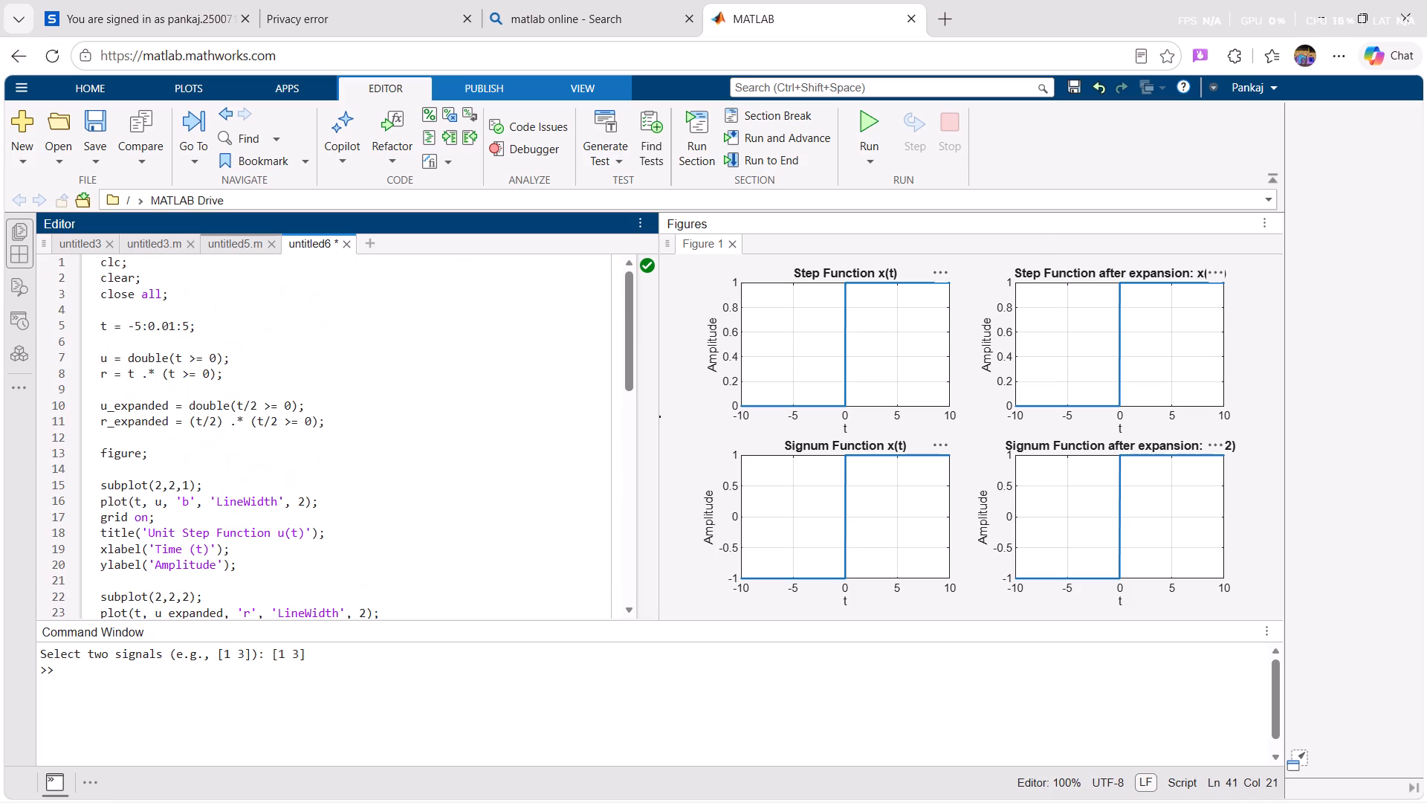
pyautogui.scroll(2, 280, 414)
pyautogui.scroll(-4, 280, 414)
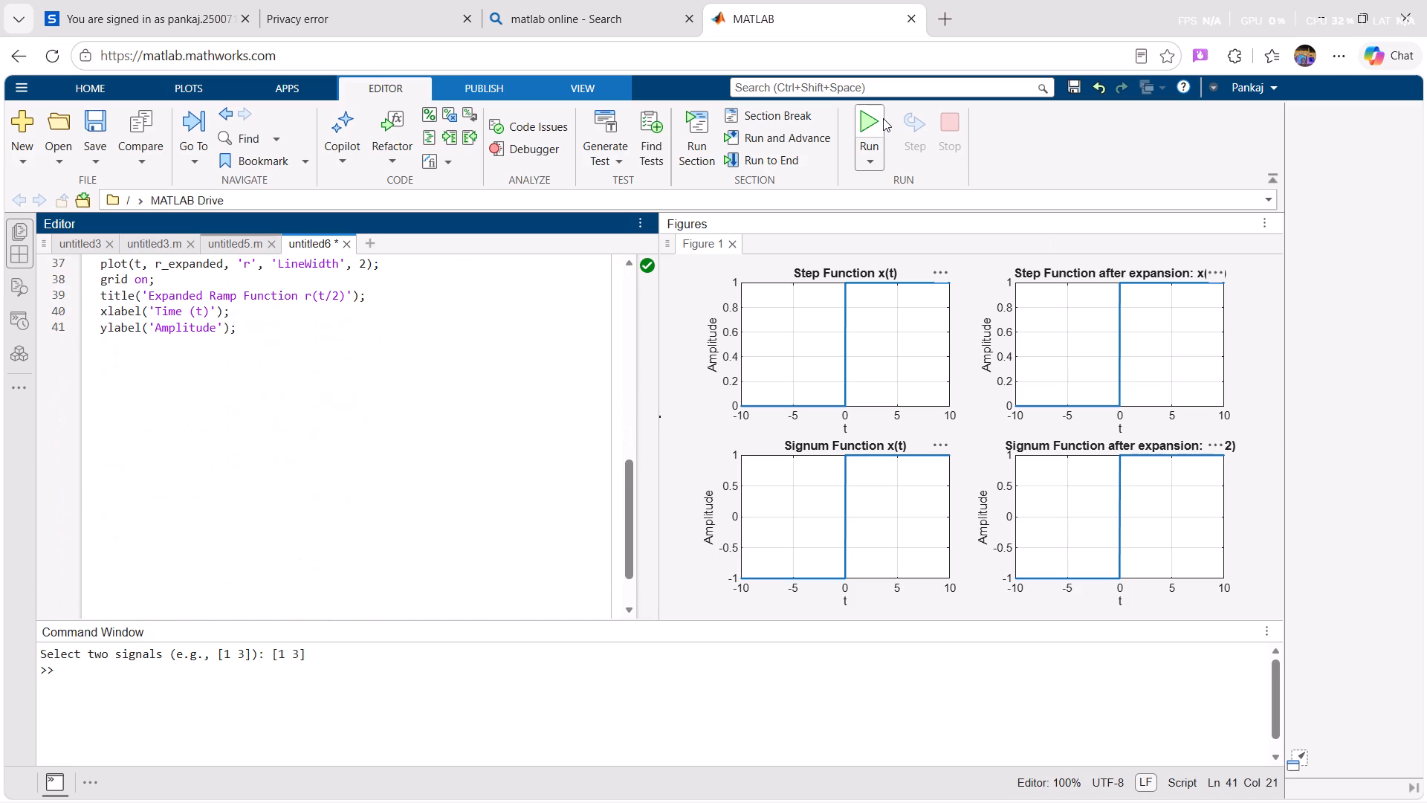
pyautogui.click(883, 119)
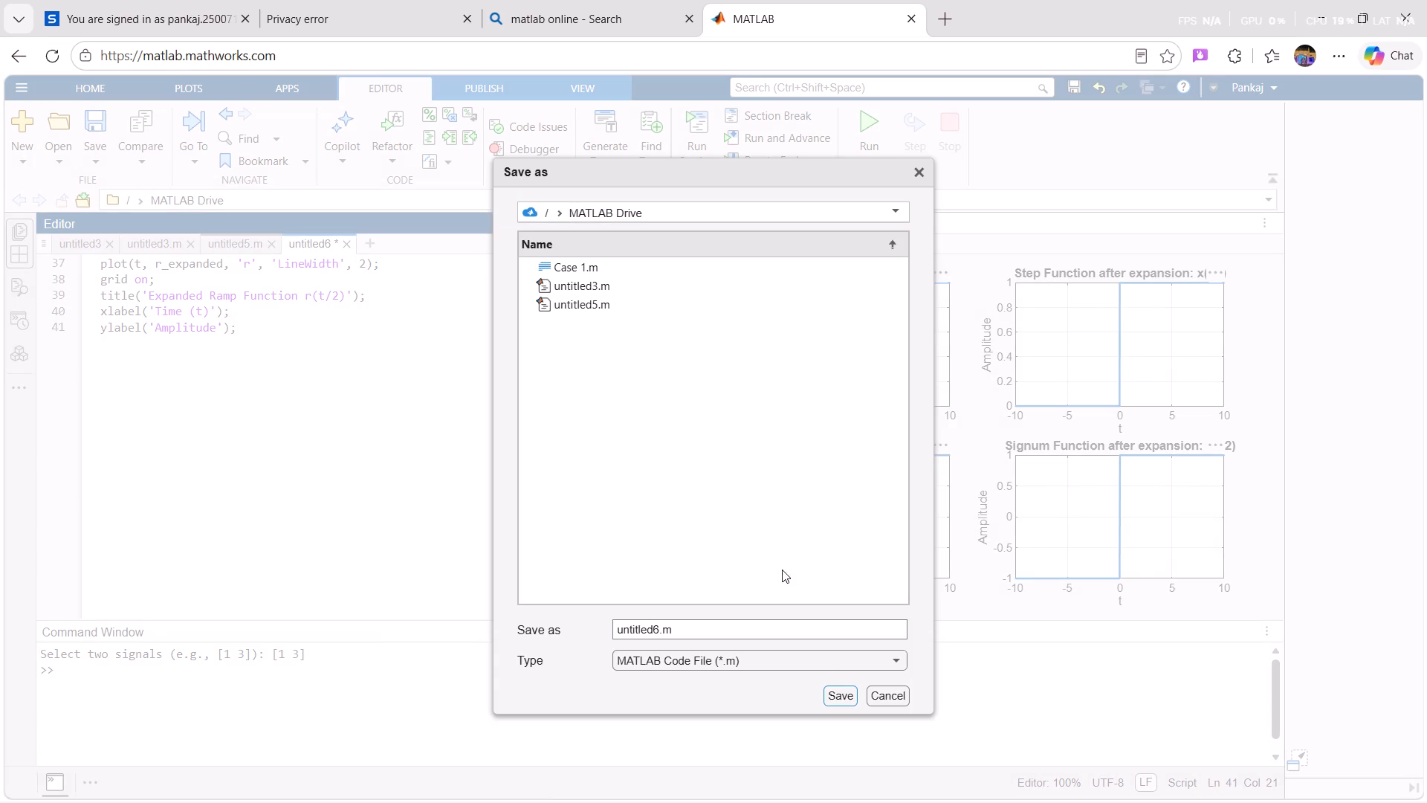
pyautogui.click(842, 694)
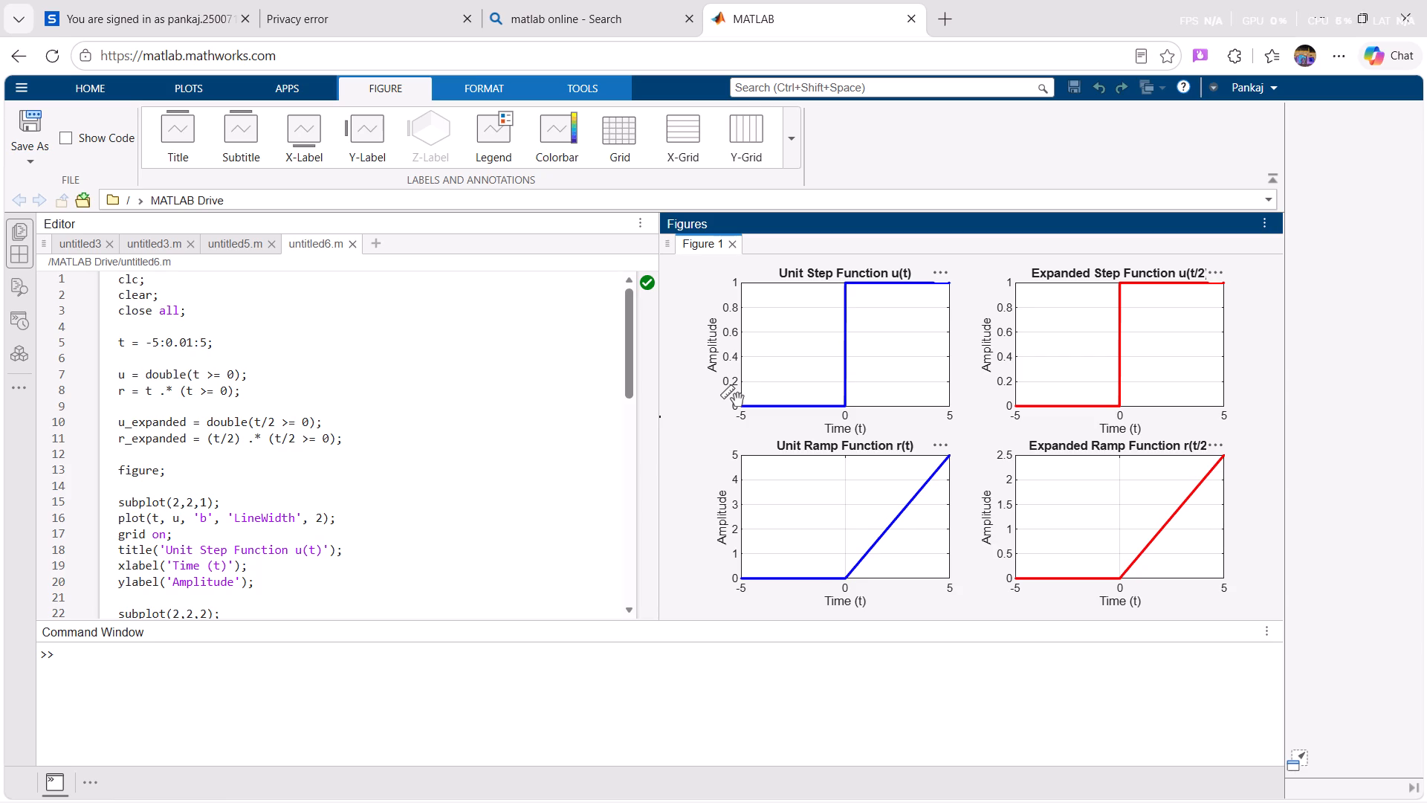
# Copy the entire untitled6.m script and paste it below the PROGRAM heading in the Word report Report Format_SAS LAB_ CA-2.
pyautogui.click(403, 387)
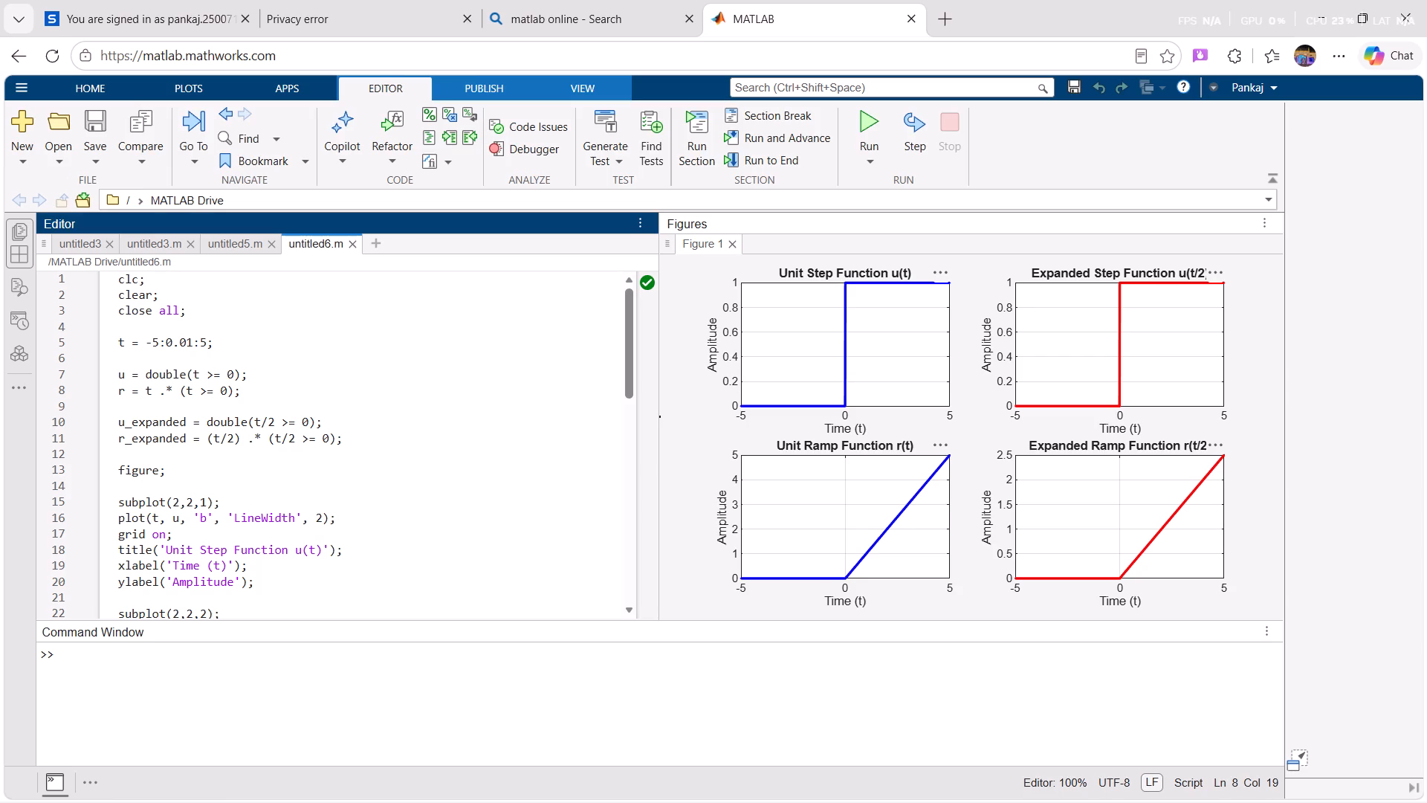
pyautogui.hotkey('ctrl', 'a')
pyautogui.hotkey('ctrl', 'c')
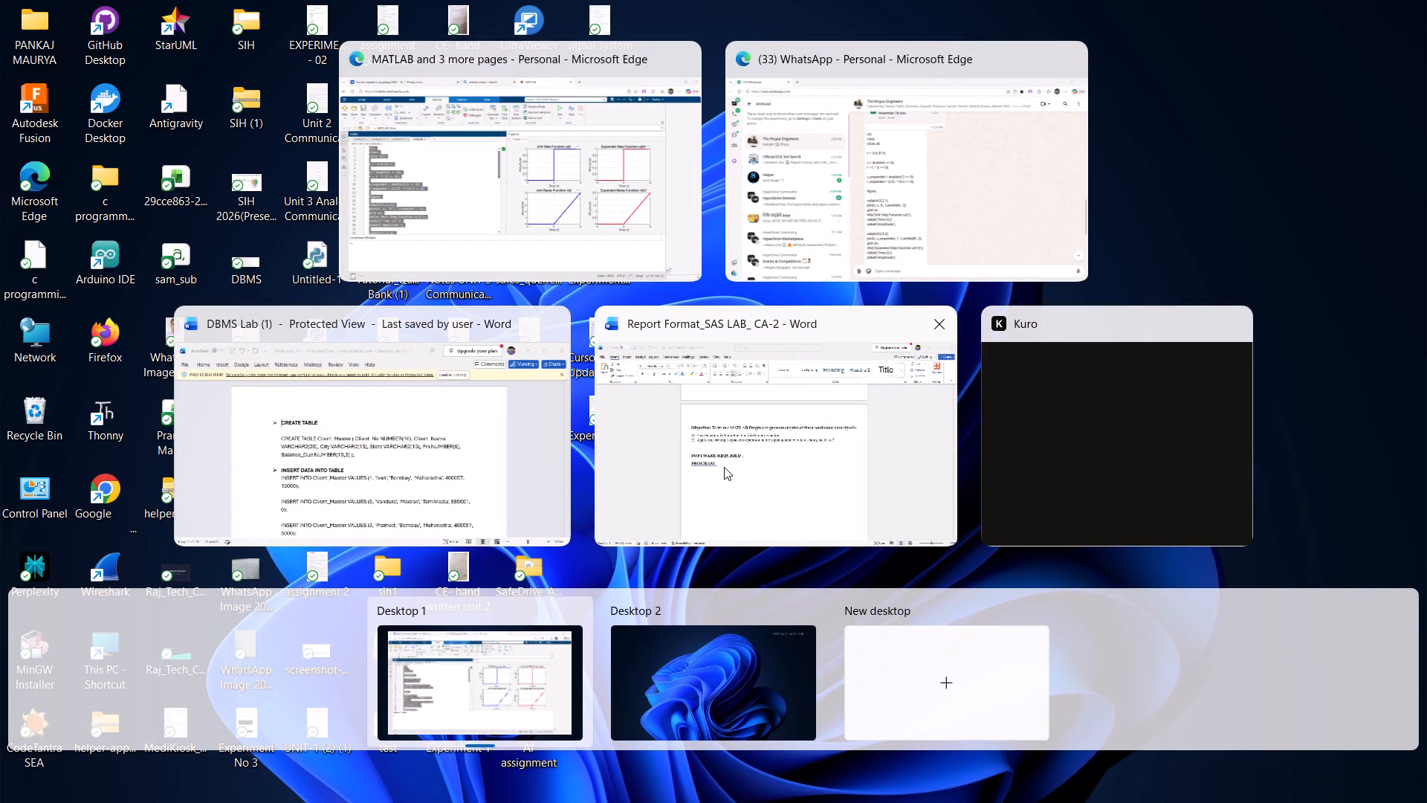
pyautogui.click(398, 451)
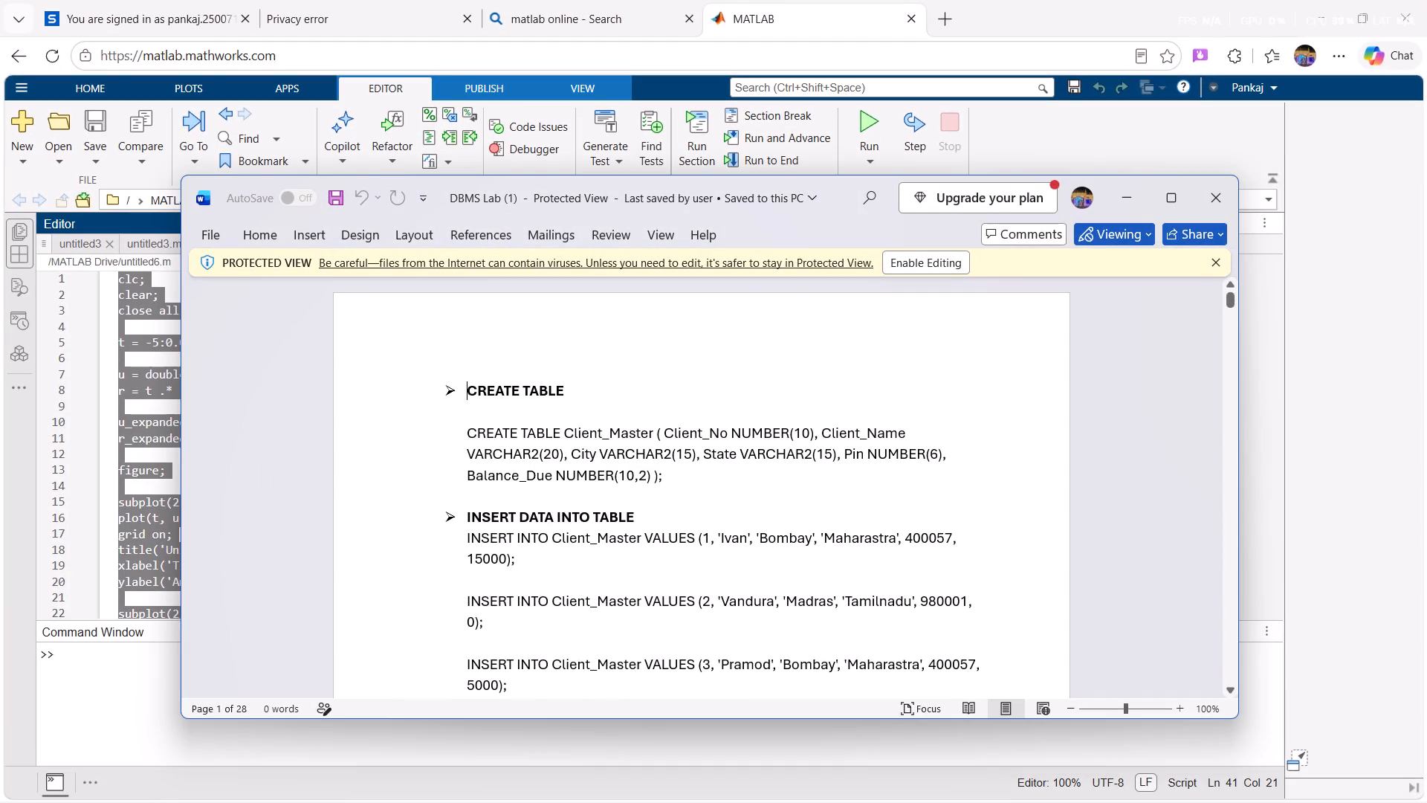
pyautogui.click(1227, 196)
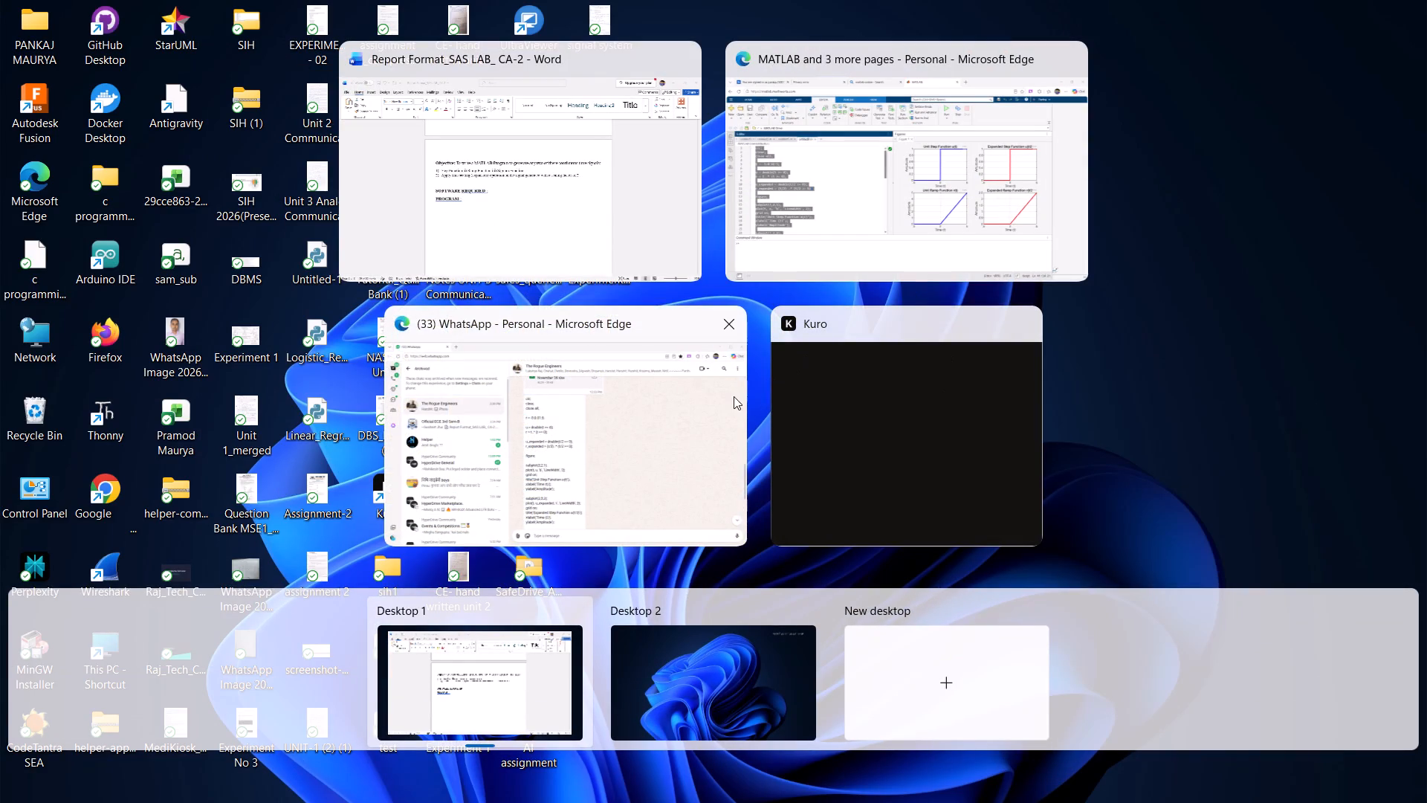
pyautogui.click(598, 226)
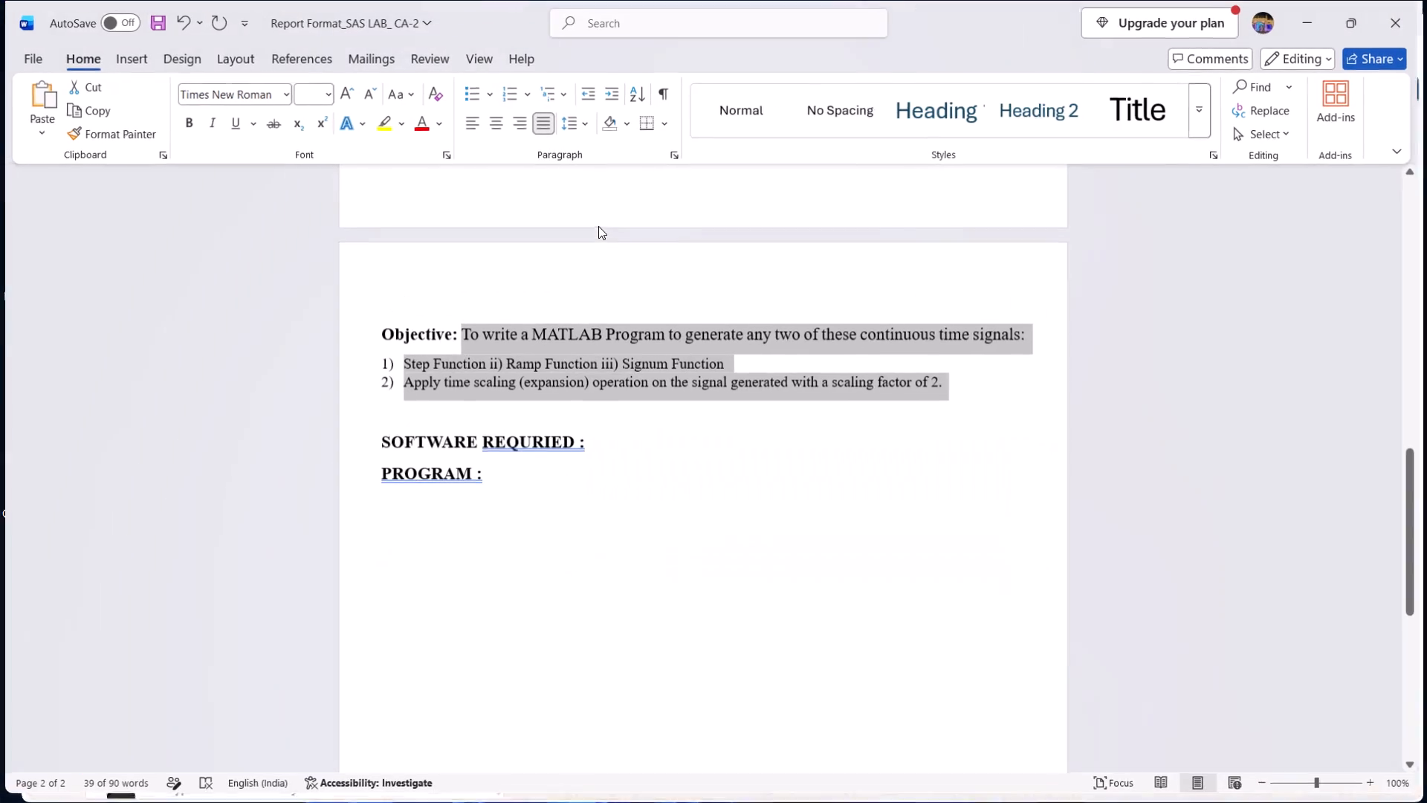
pyautogui.click(485, 483)
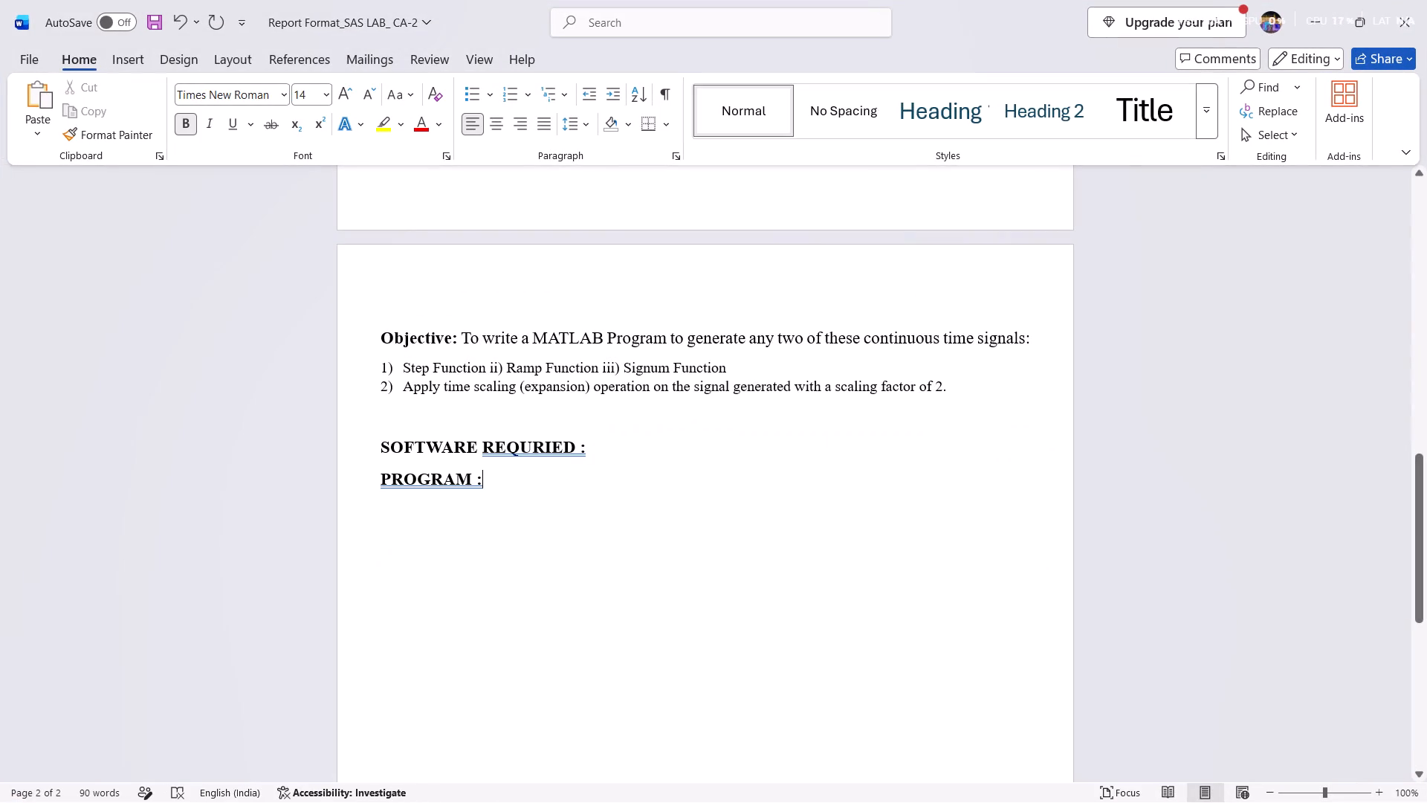
pyautogui.press('Return')
pyautogui.hotkey('ctrl', 'v')
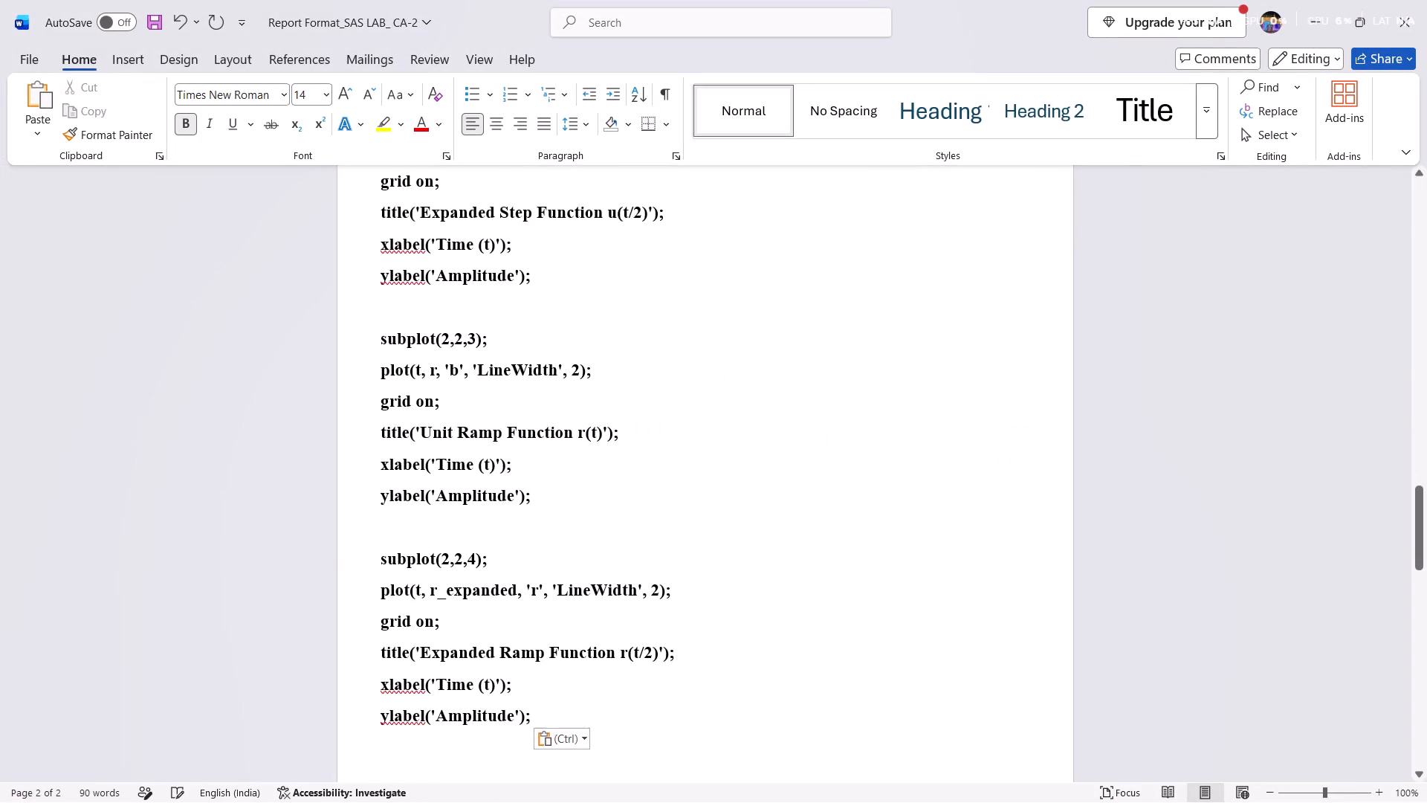
# Capture the area with the four step and ramp plots in MATLAB and place the image under the report's Curve / Figure heading.
pyautogui.scroll(-4, 485, 483)
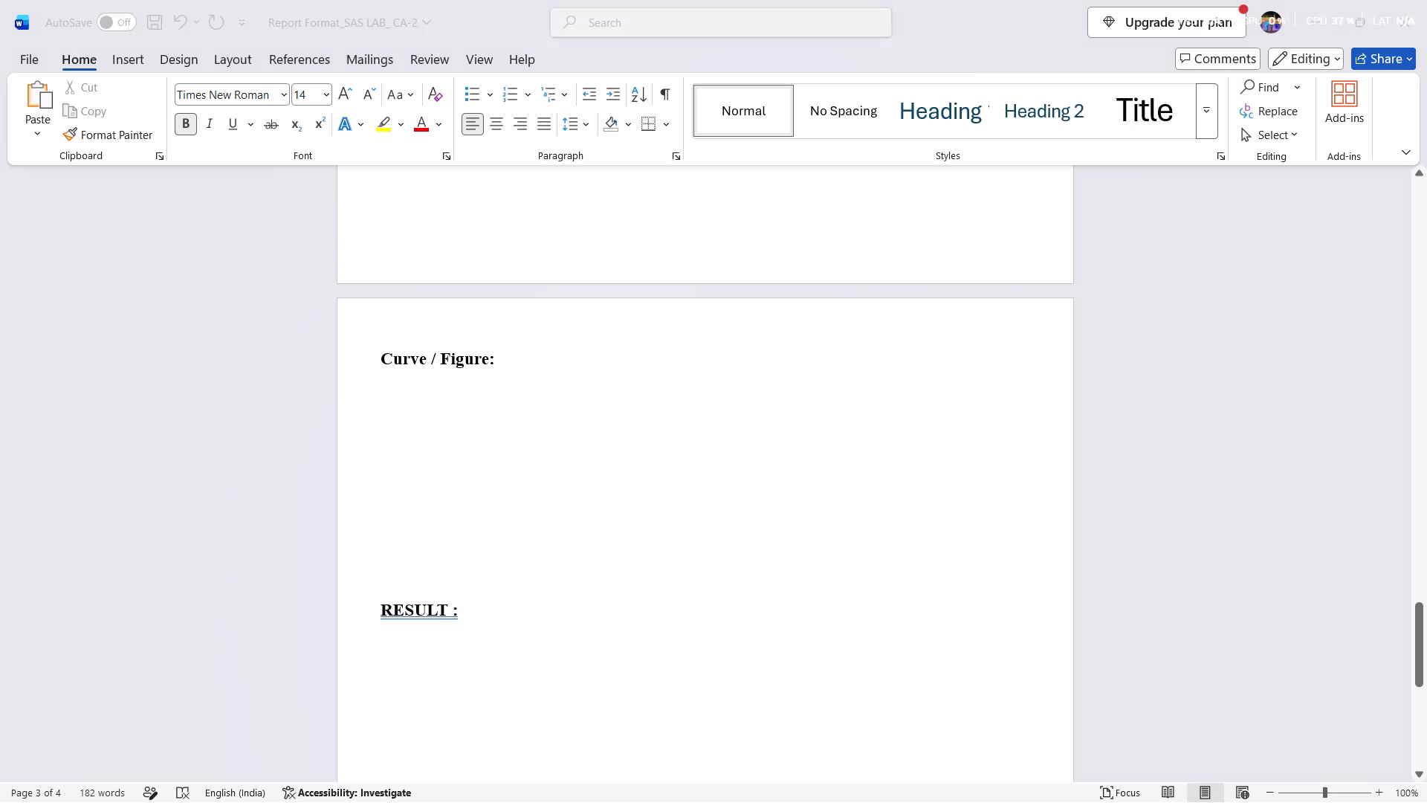
pyautogui.click(824, 199)
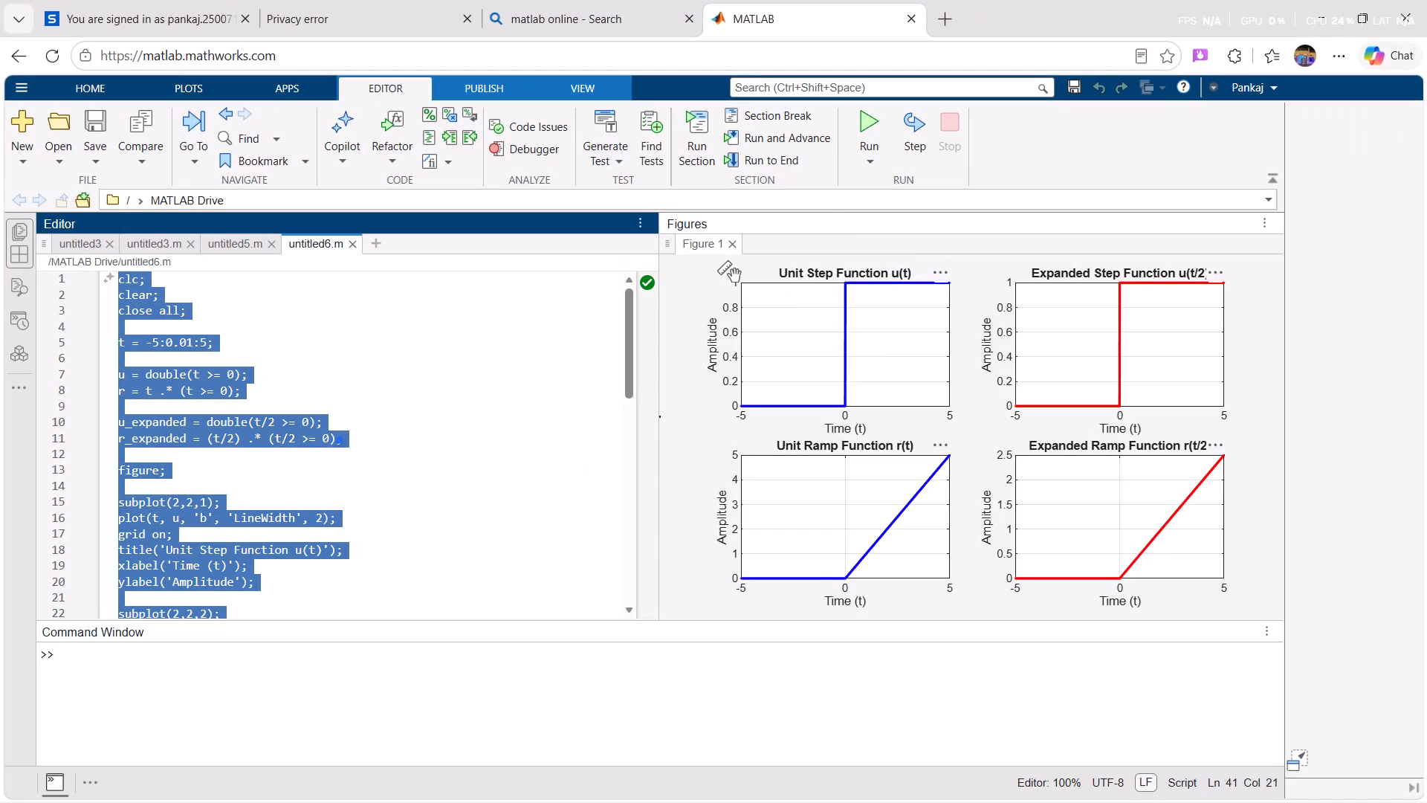
pyautogui.click(589, 352)
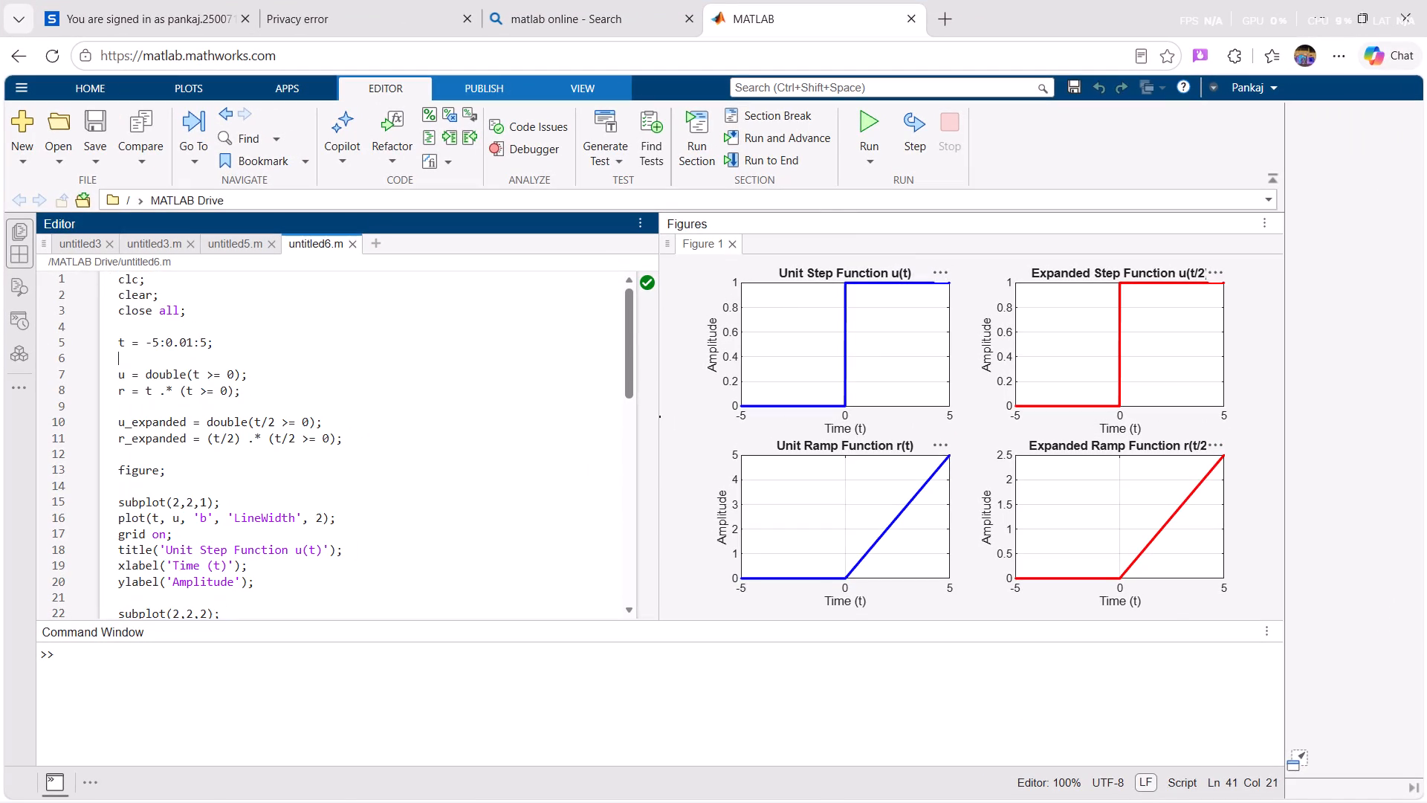
pyautogui.hotkey('ctrl', 'shift', 's')
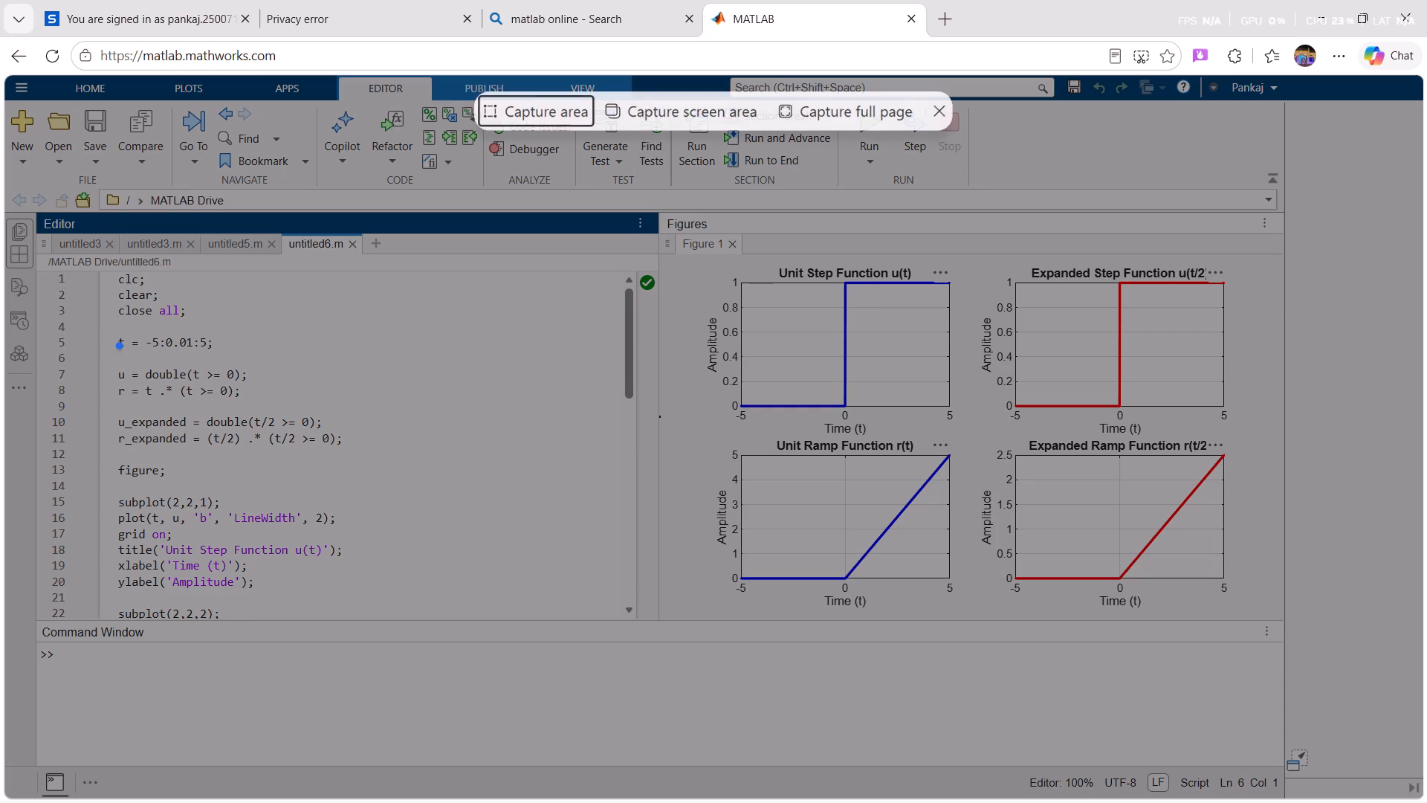
pyautogui.click(528, 109)
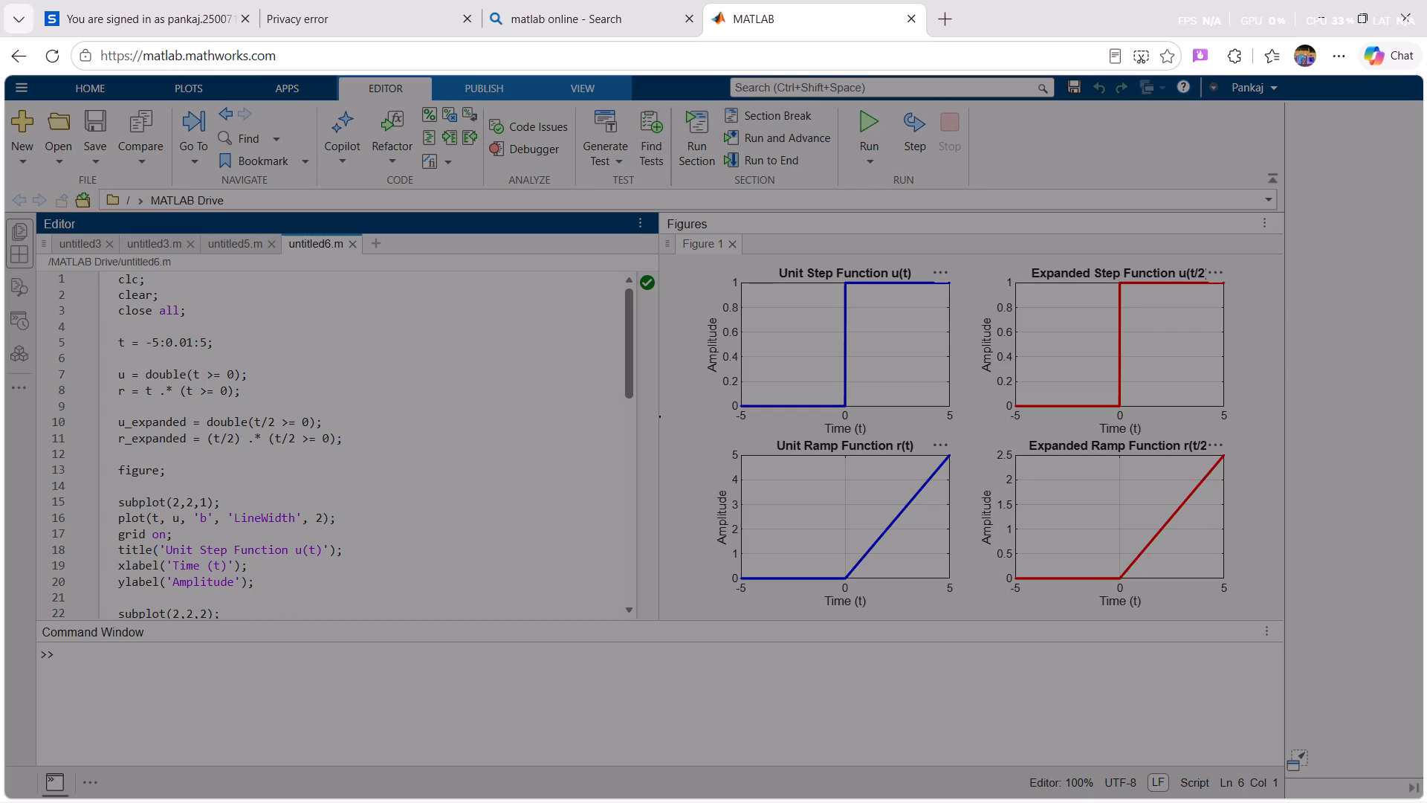
# Capture the area with the four step and ramp plots in MATLAB and paste it below the Curve / Figure heading in the Word report.
pyautogui.moveTo(698, 250); pyautogui.dragTo(1249, 622)
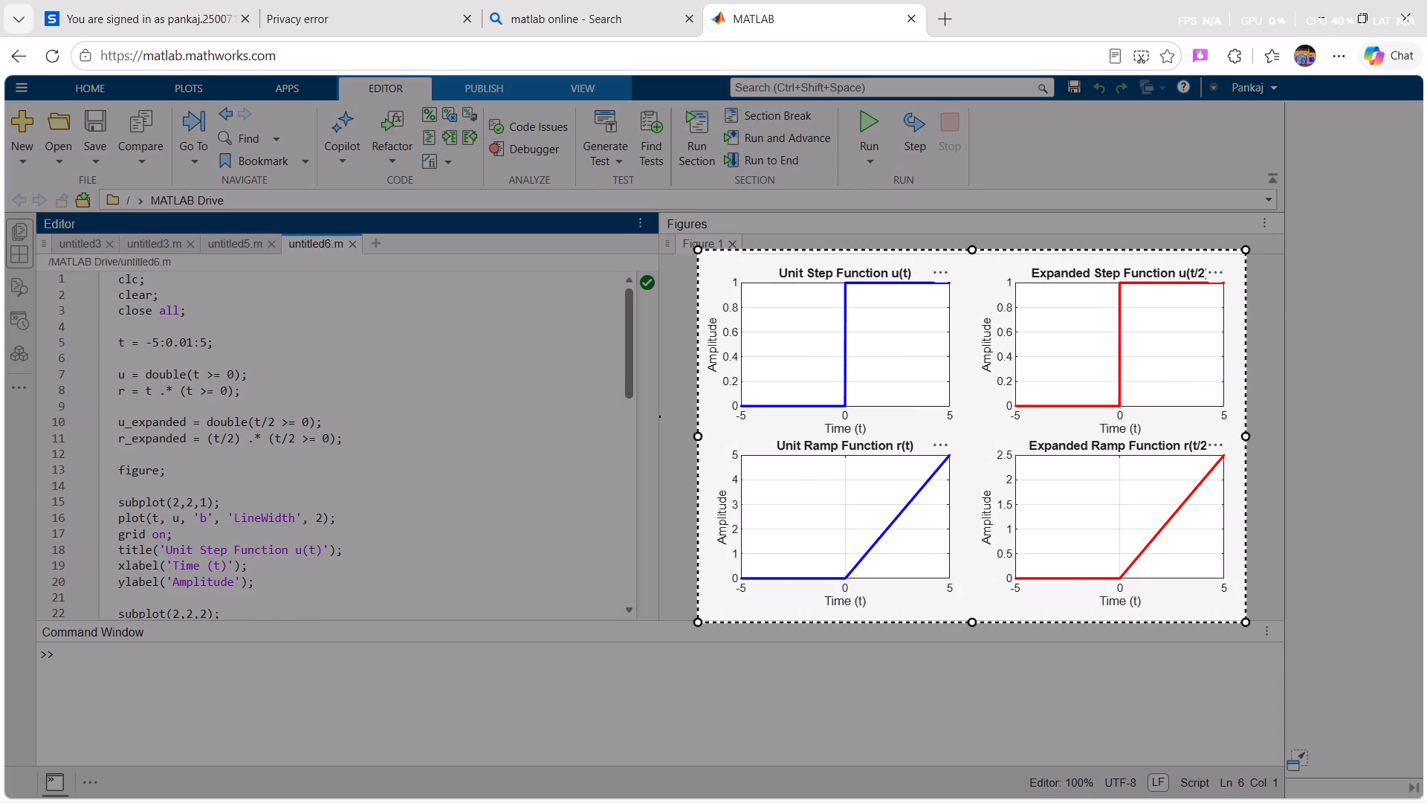
pyautogui.moveTo(1249, 622); pyautogui.dragTo(1261, 616)
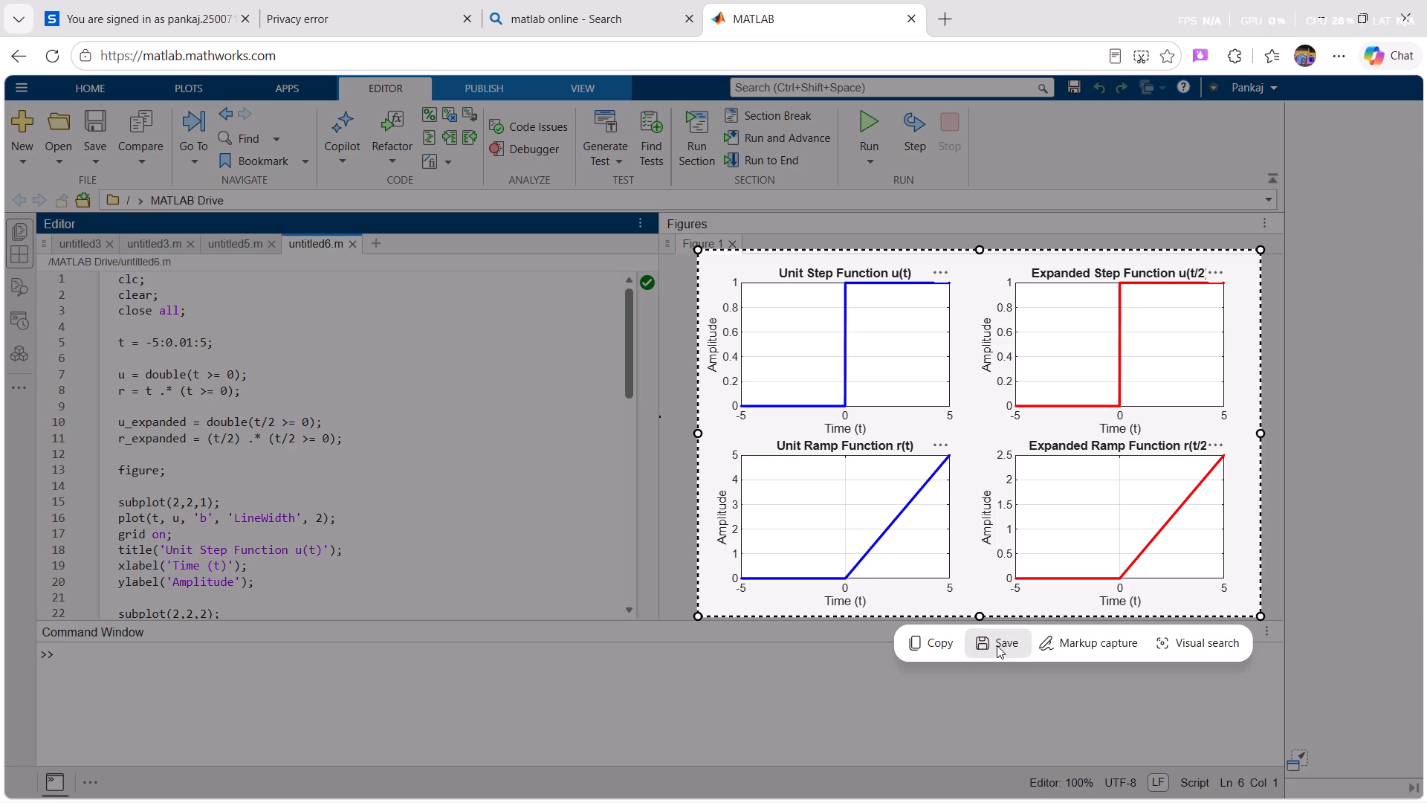
pyautogui.click(939, 644)
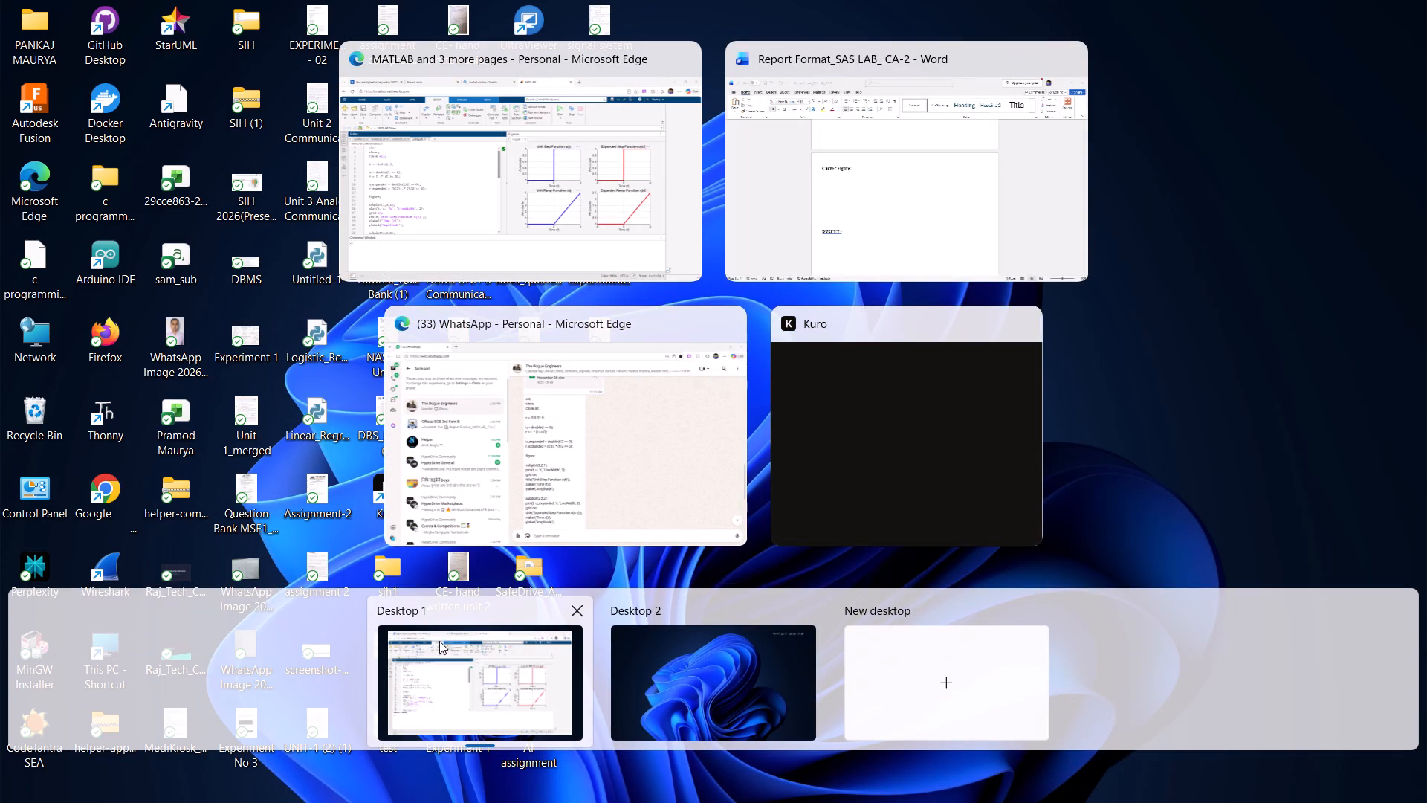
pyautogui.click(888, 167)
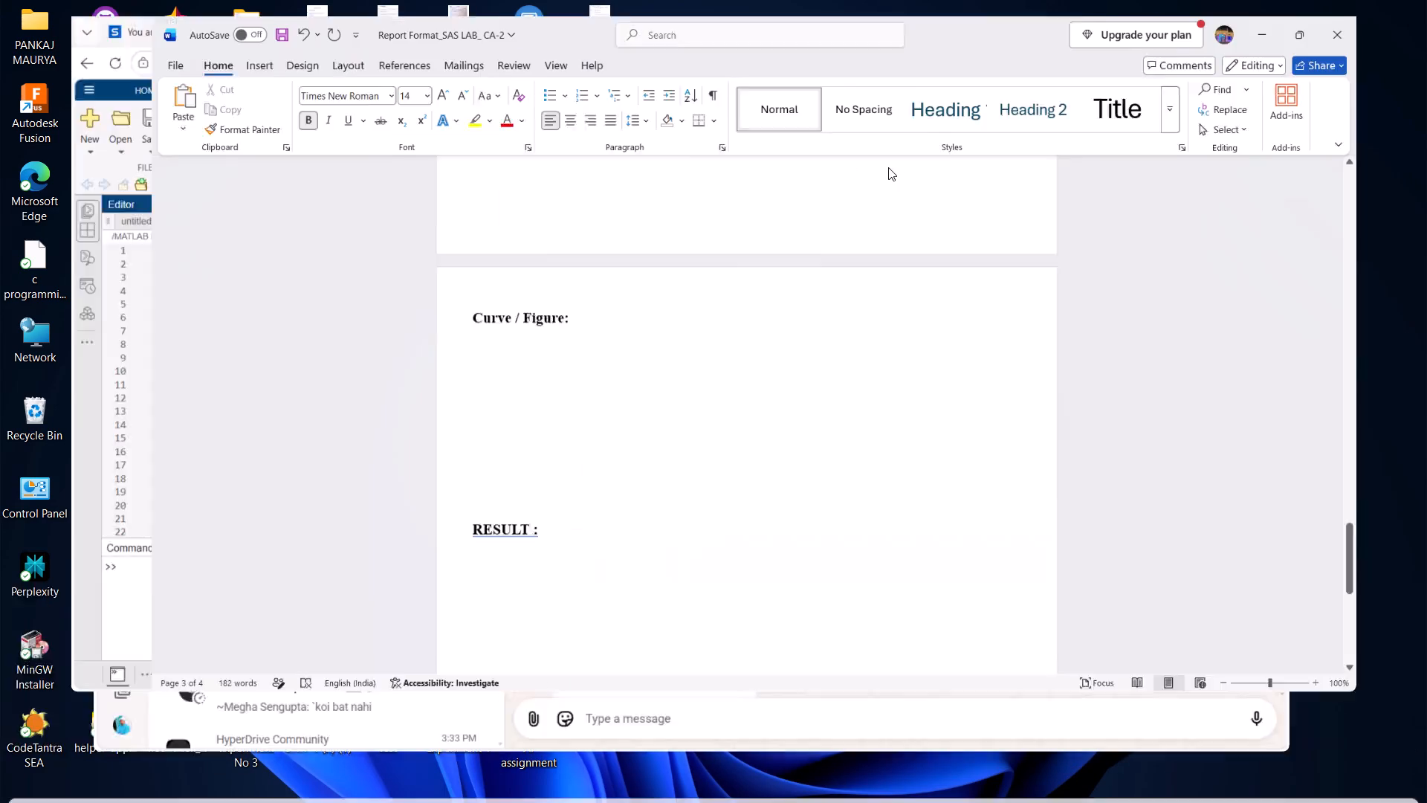
pyautogui.click(527, 359)
pyautogui.press('Return')
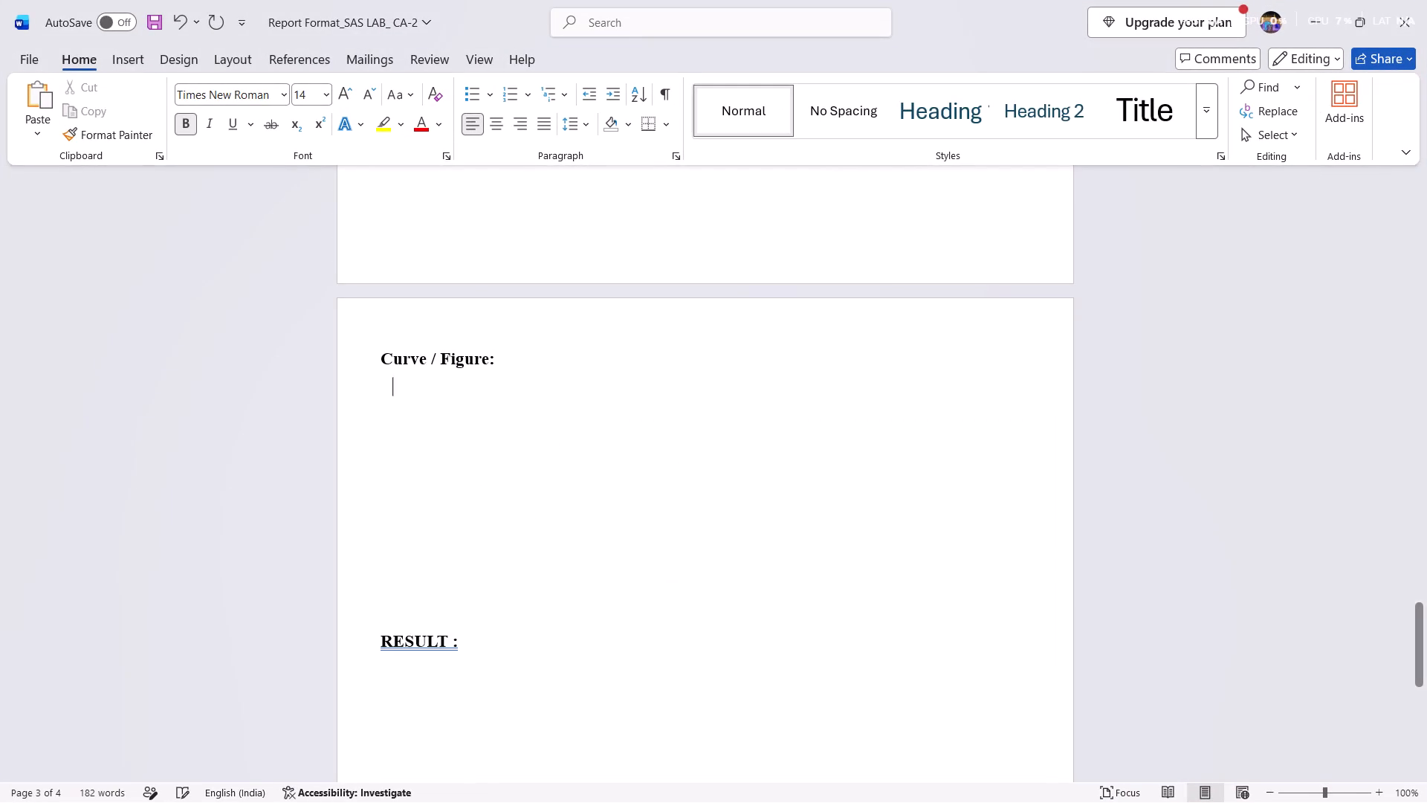
pyautogui.hotkey('ctrl', 'v')
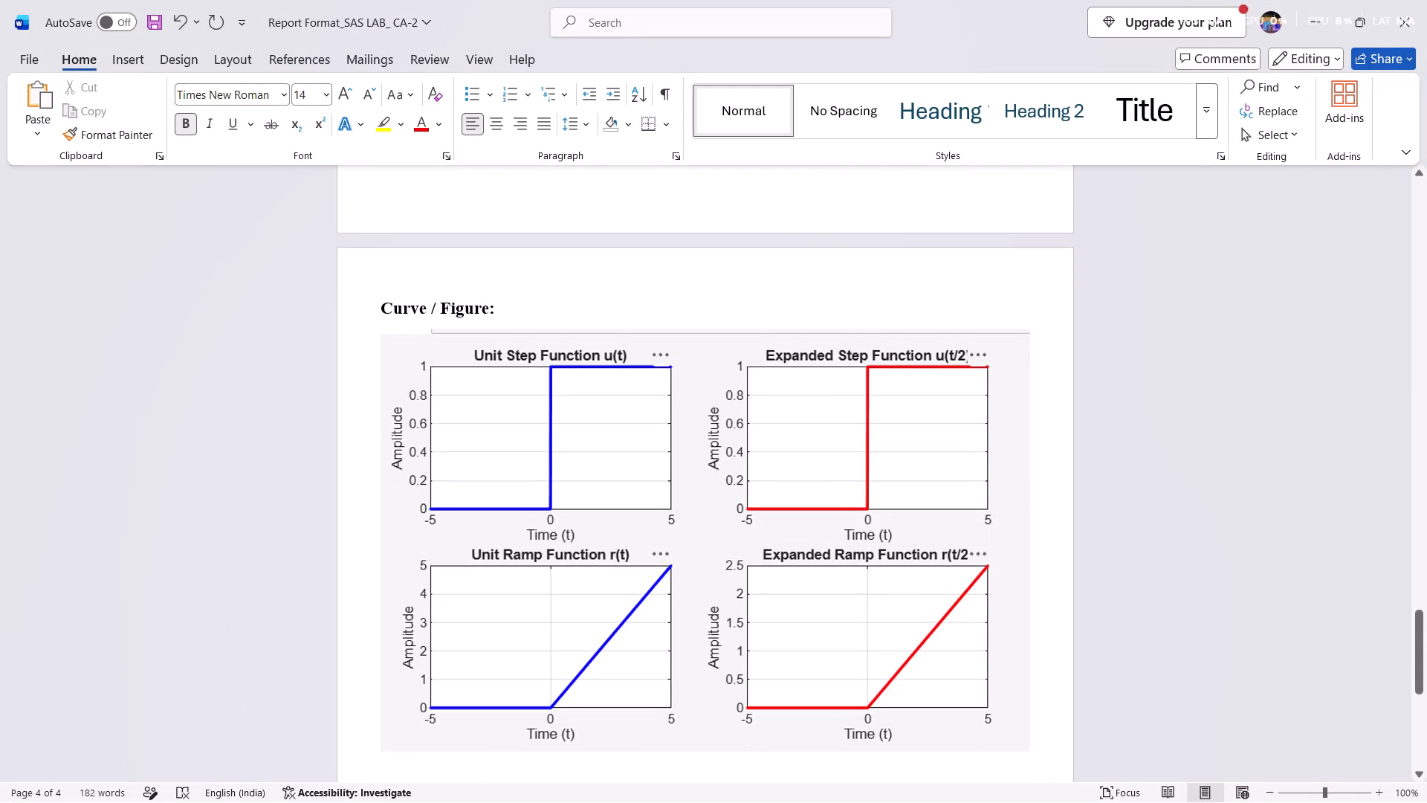
pyautogui.scroll(-1, 527, 359)
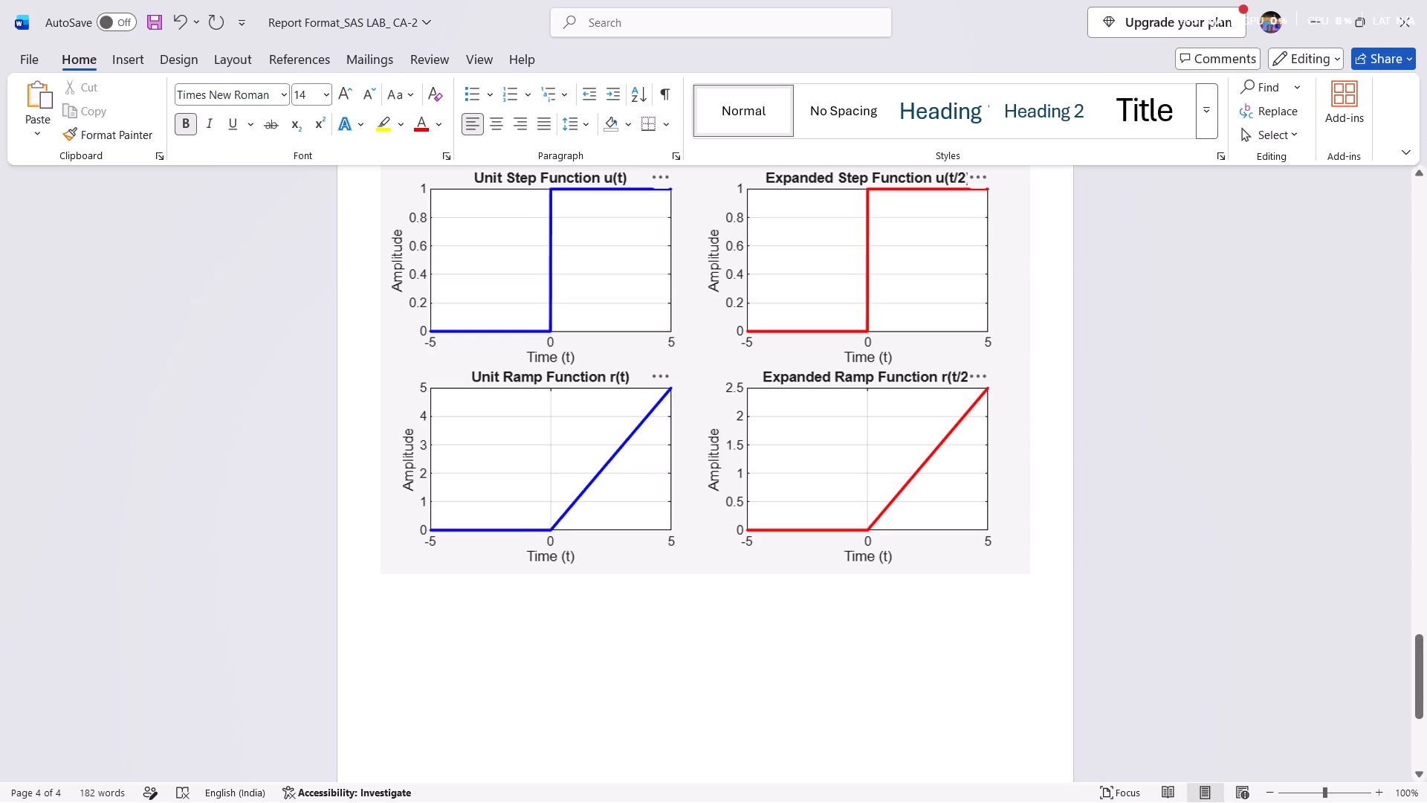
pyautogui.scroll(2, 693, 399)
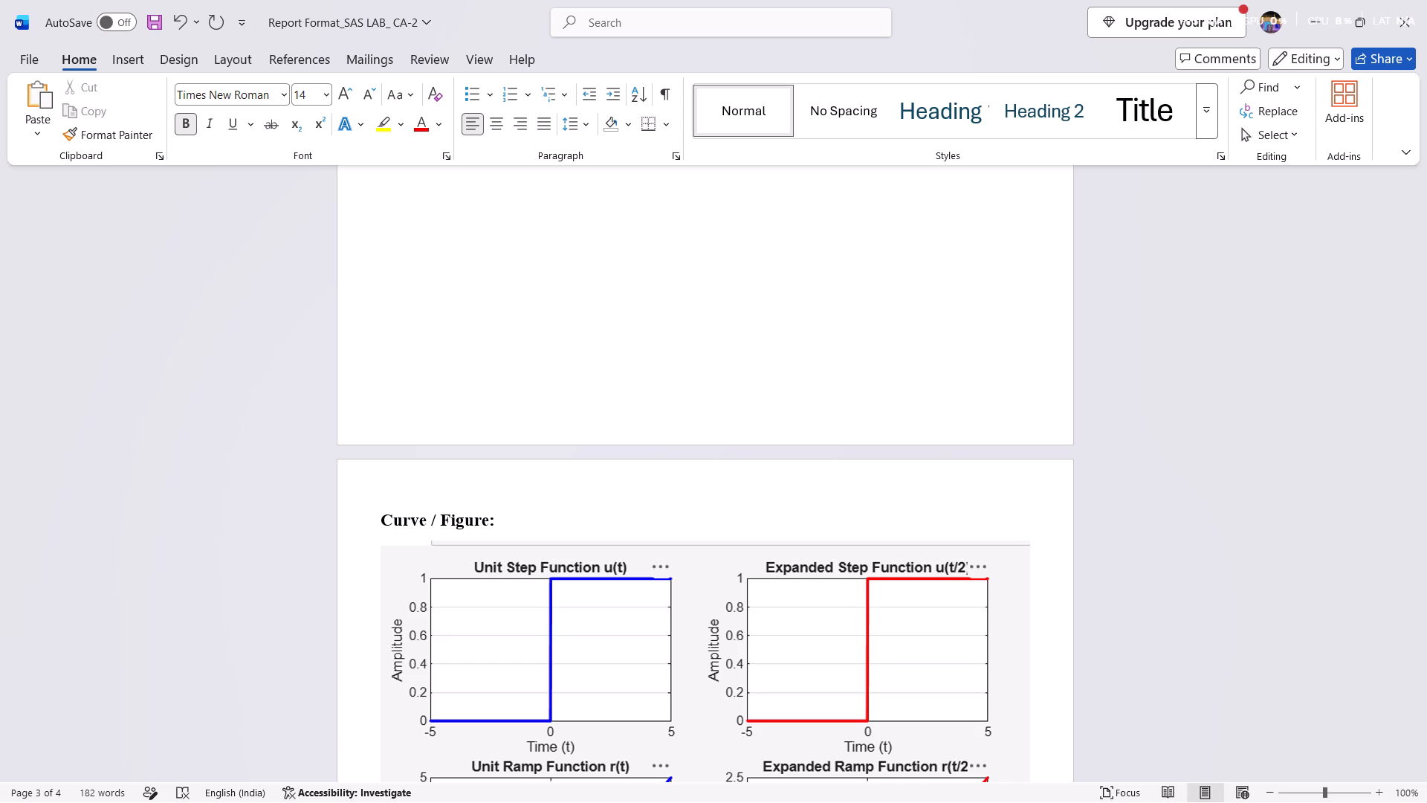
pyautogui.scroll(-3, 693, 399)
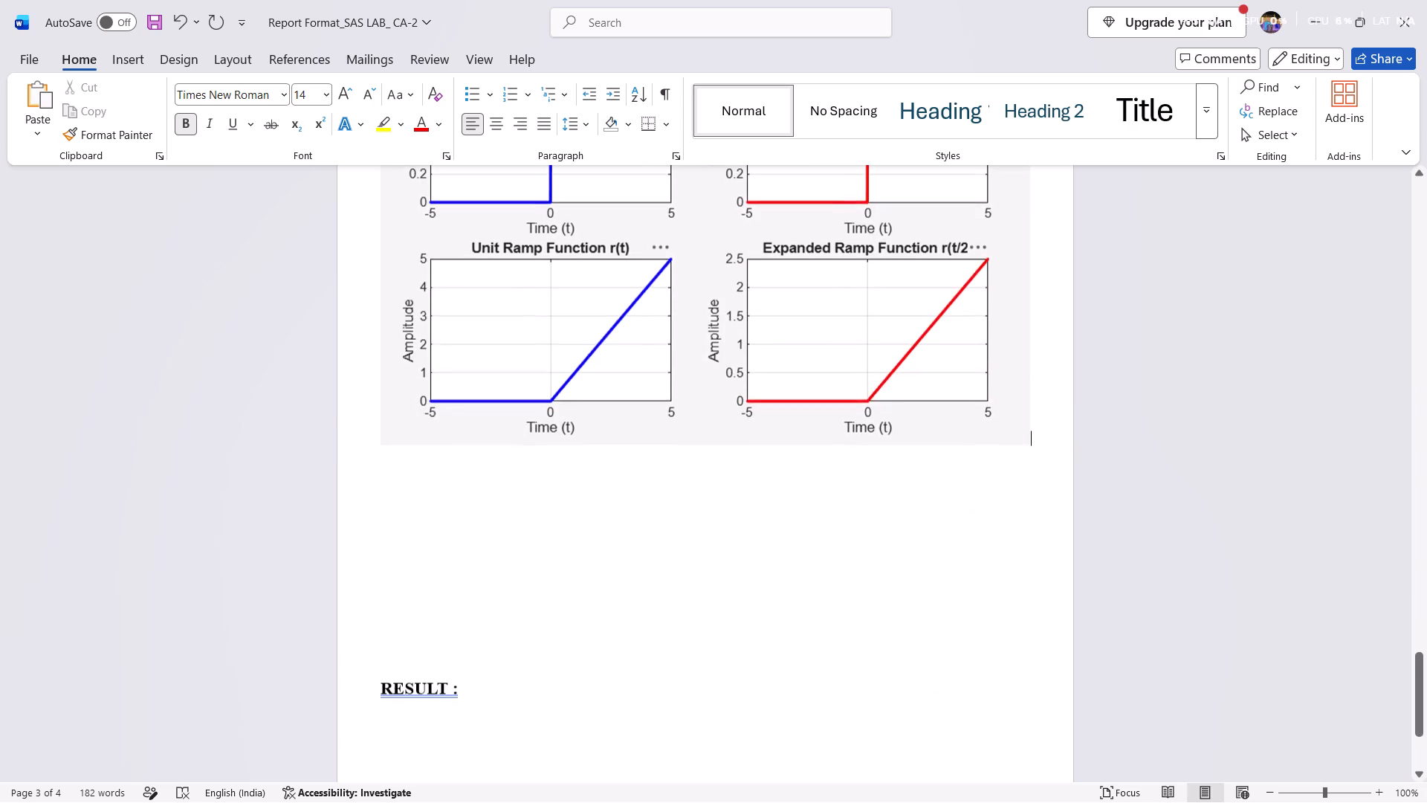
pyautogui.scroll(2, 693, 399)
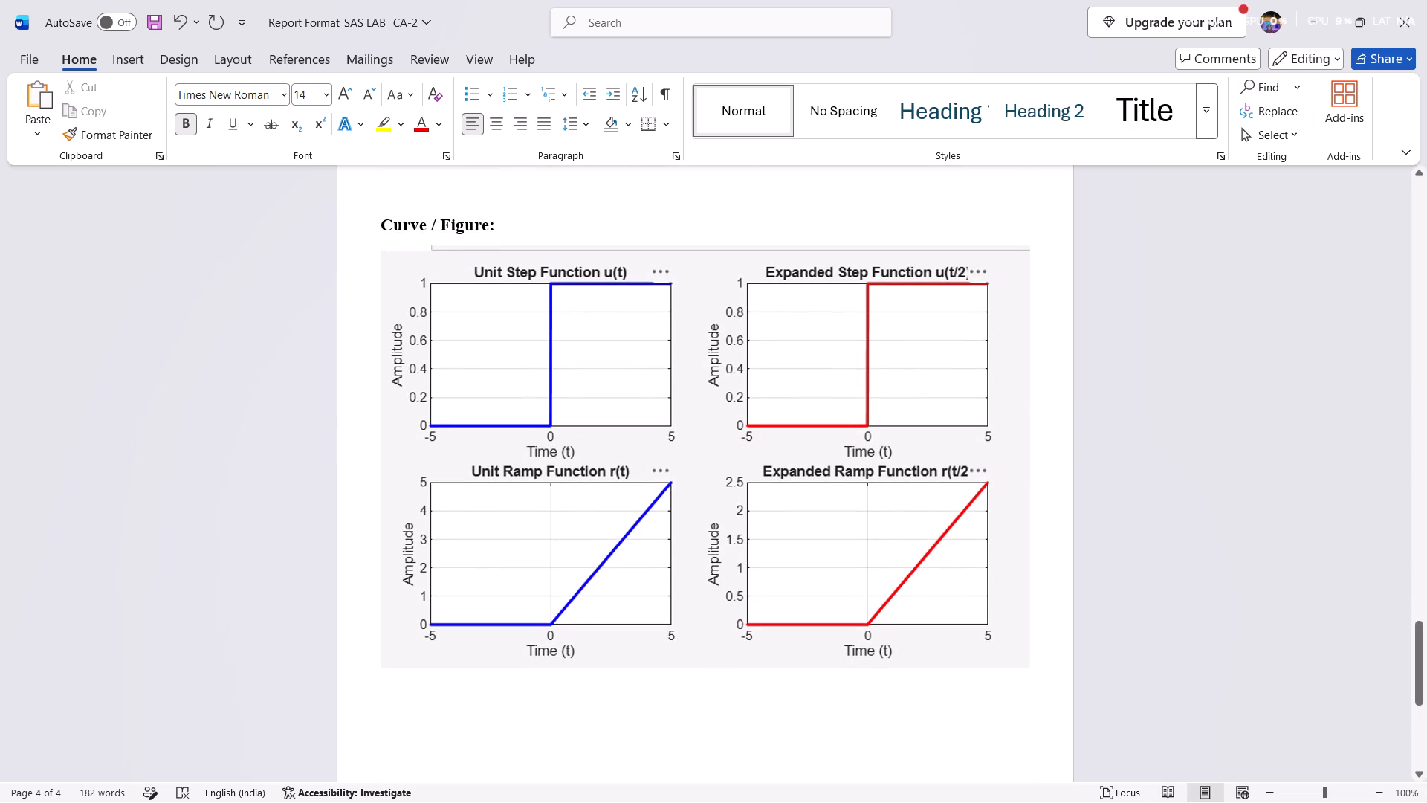
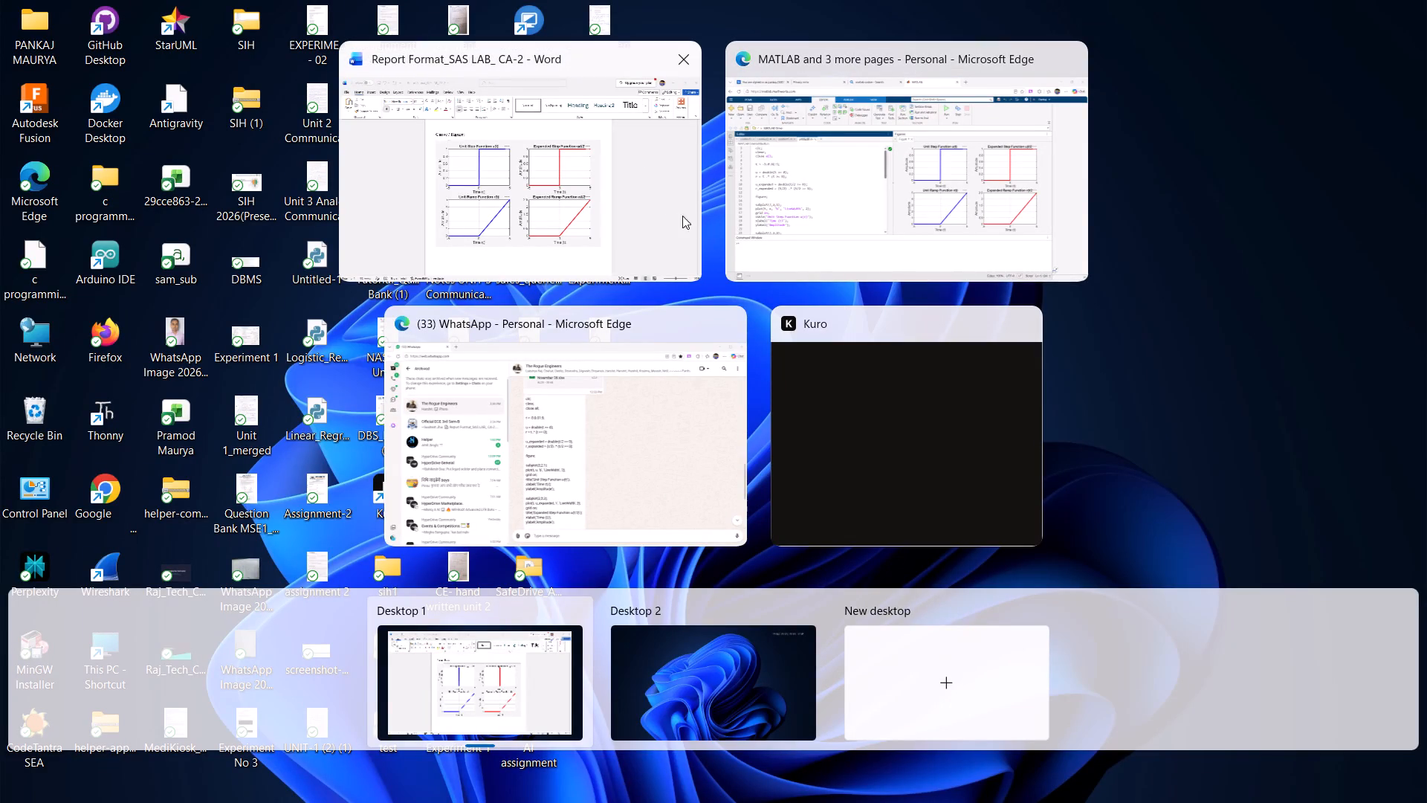
# Switch from the Word report back to the MATLAB browser window with the untitled6.m script and its plots.
pyautogui.click(937, 259)
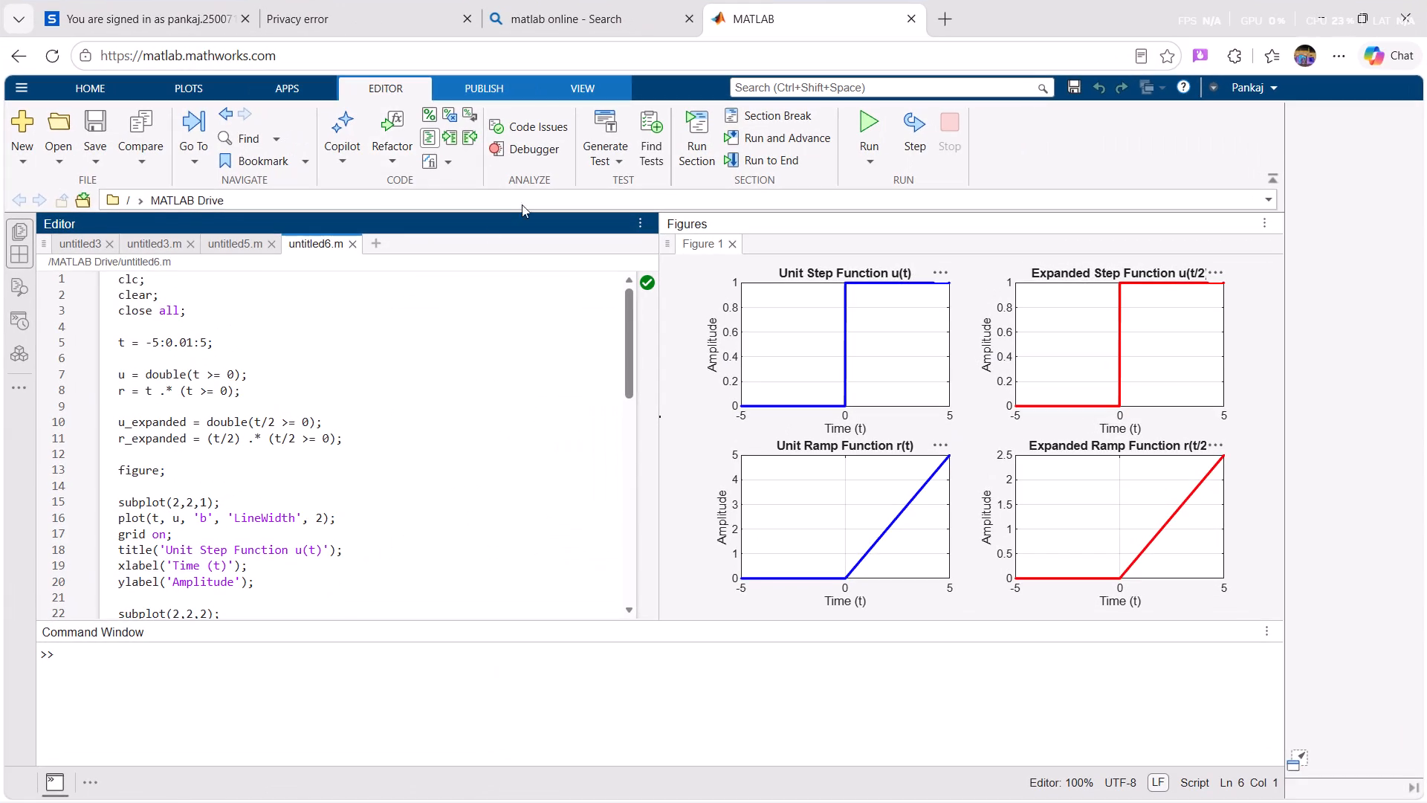
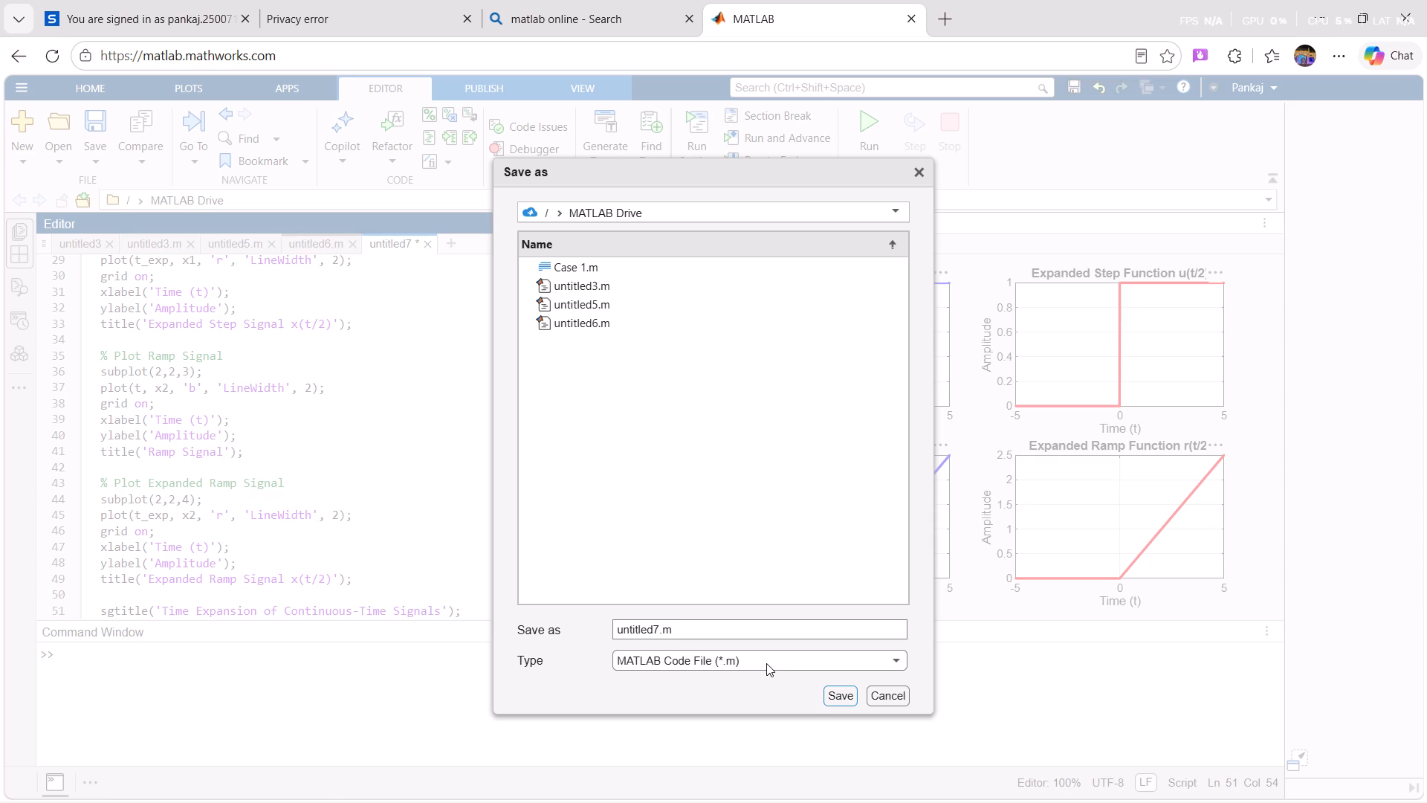
# Save the new time-expansion script as MATLAB code file untitled7.m in MATLAB Drive so that it runs and plots its signals.
pyautogui.click(846, 691)
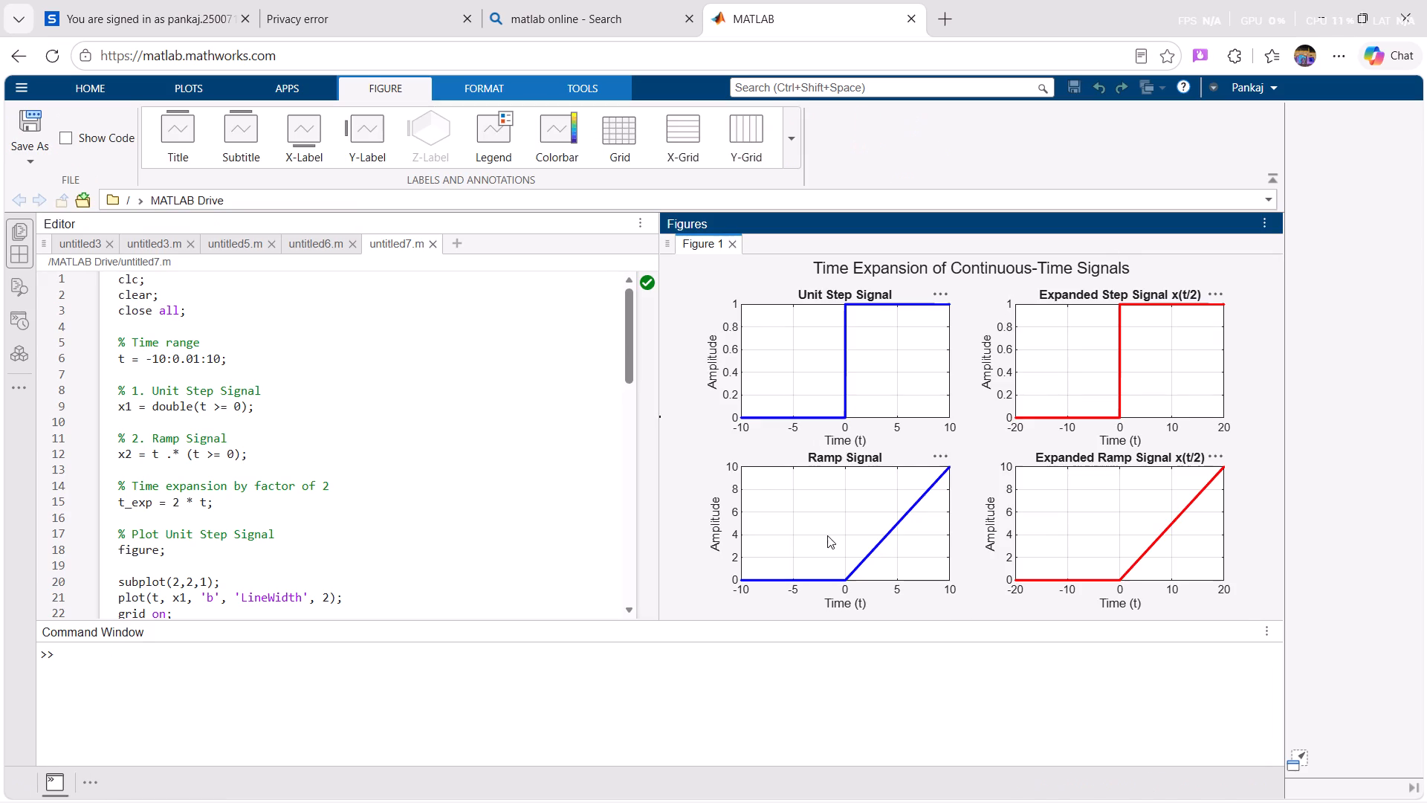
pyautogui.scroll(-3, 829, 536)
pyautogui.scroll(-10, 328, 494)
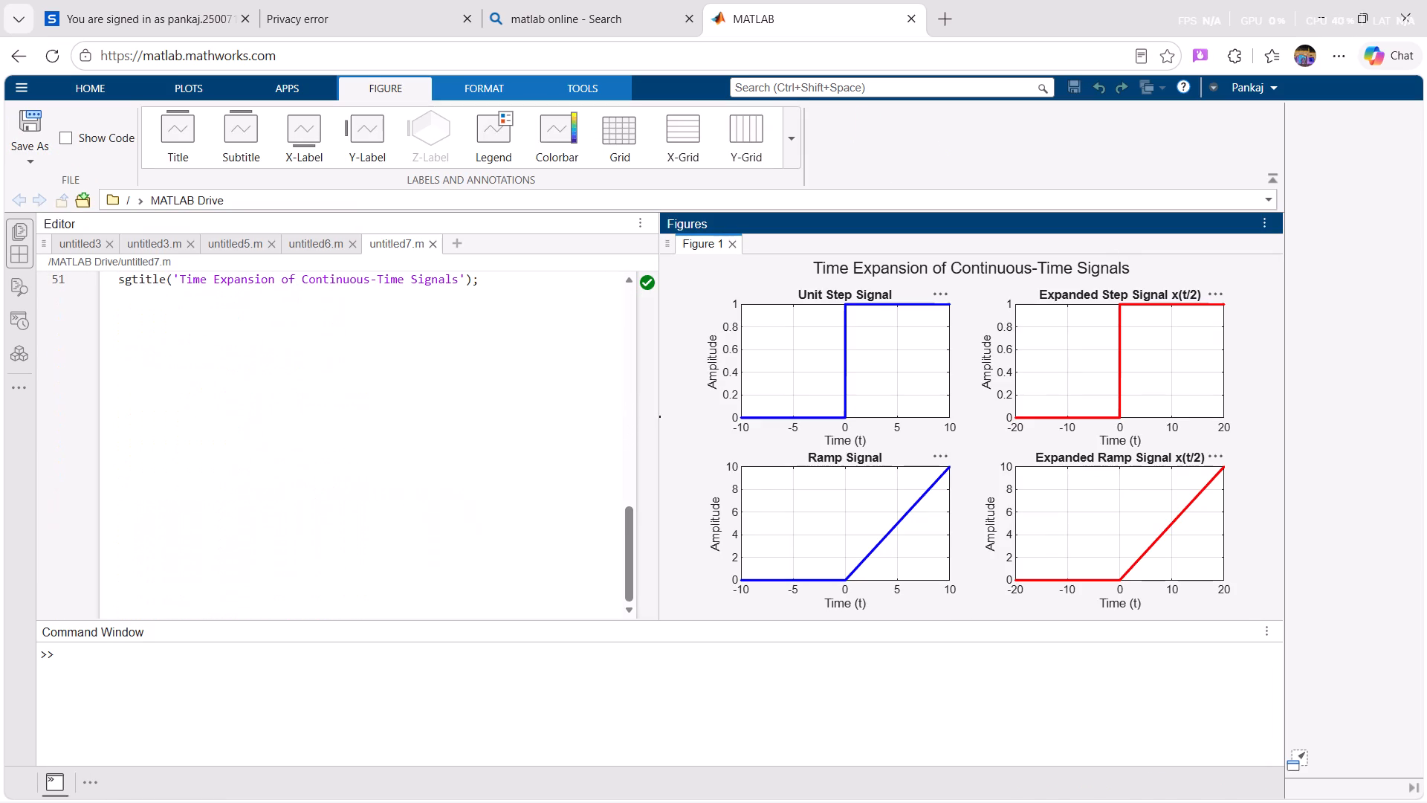
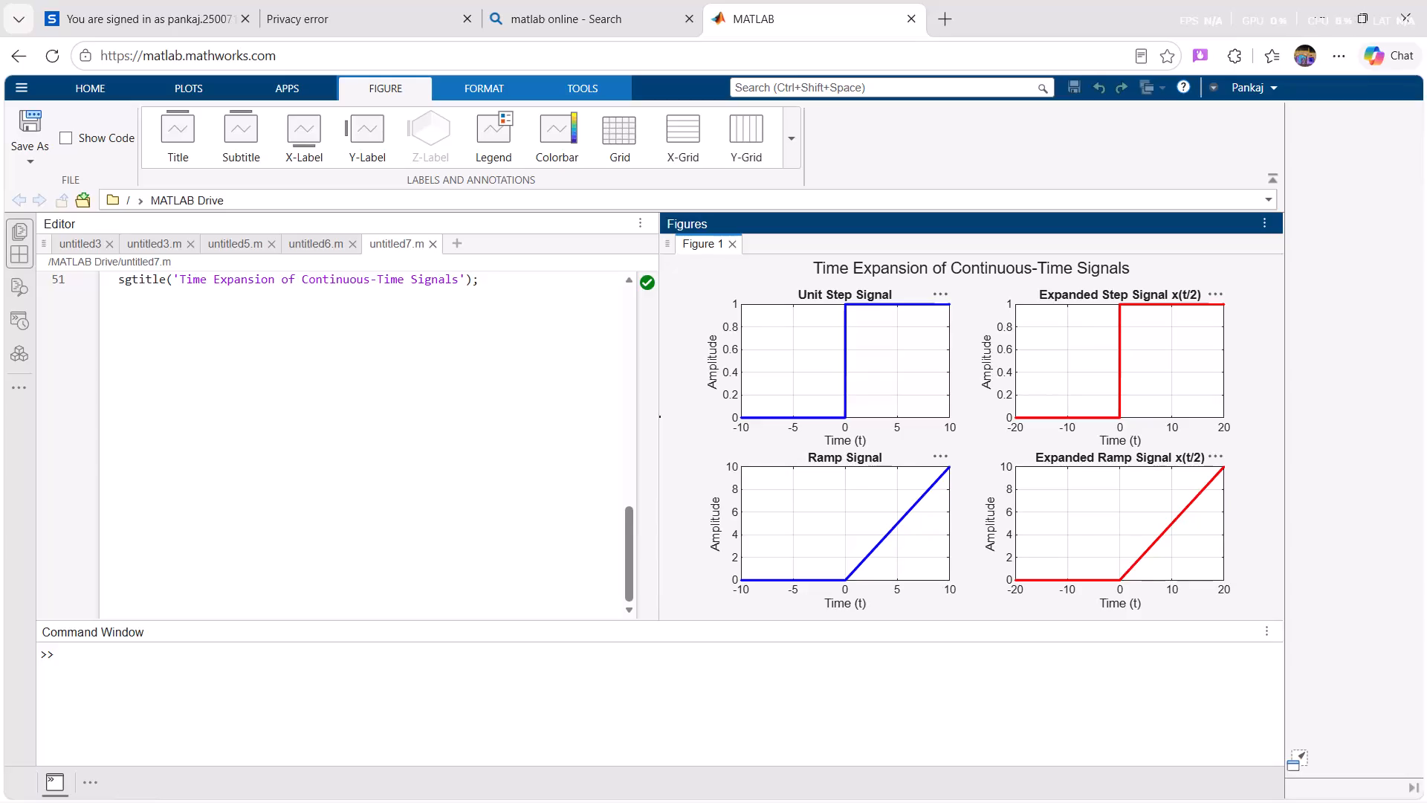
# Switch to the Word report Report Format_SAS LAB_ CA-2 and review the script code pasted above the Curve / Figure section.
pyautogui.scroll(-1, 328, 494)
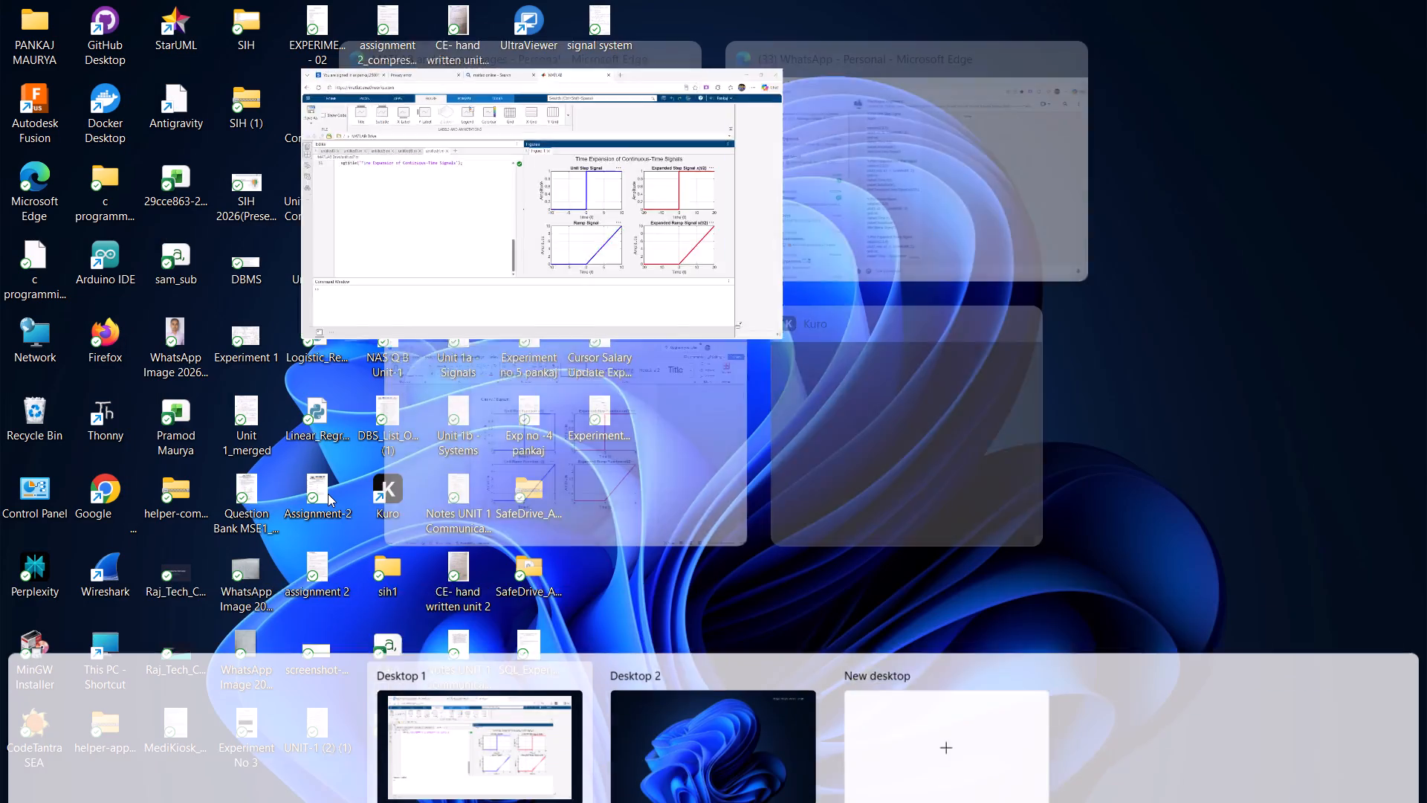
pyautogui.click(501, 489)
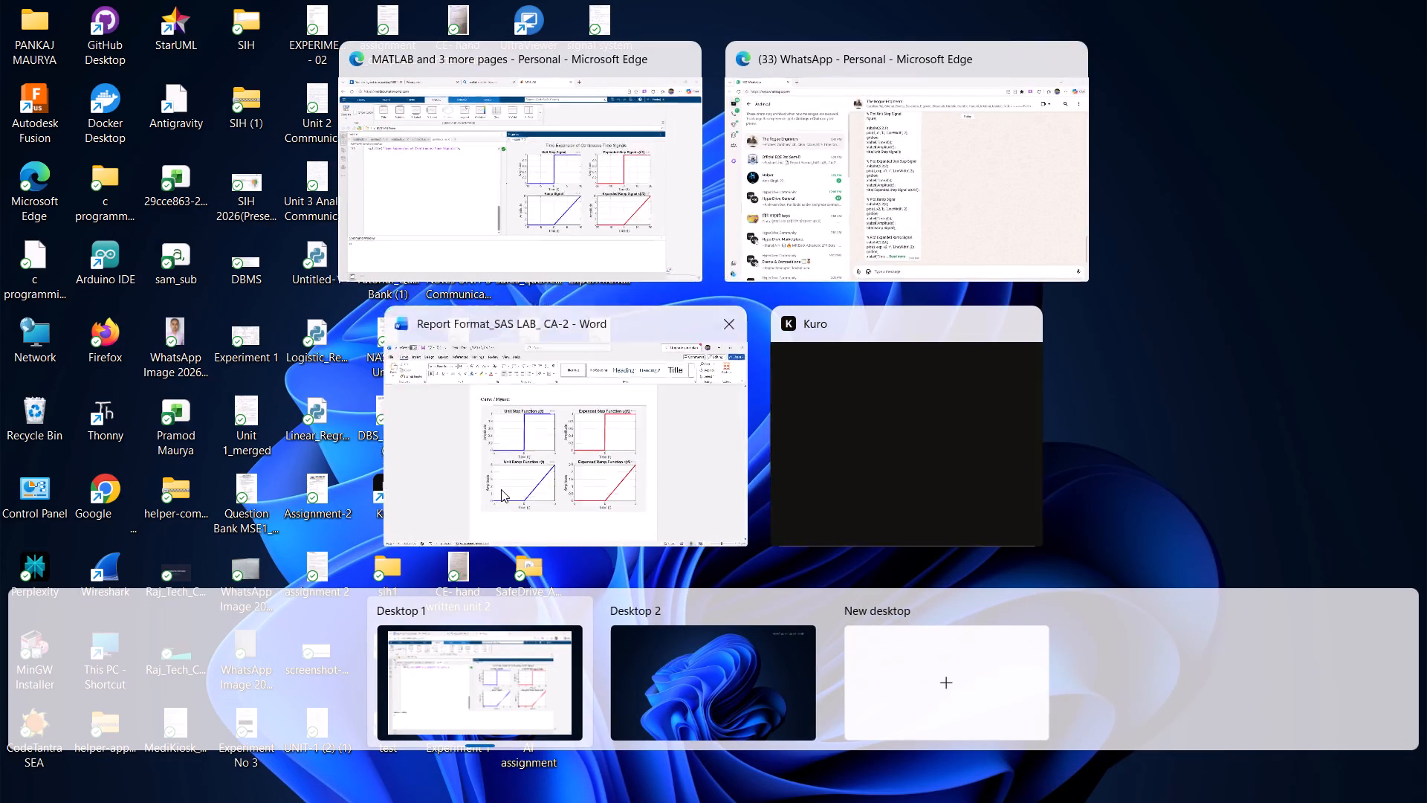
pyautogui.scroll(4, 501, 489)
pyautogui.hscroll(1, 501, 489)
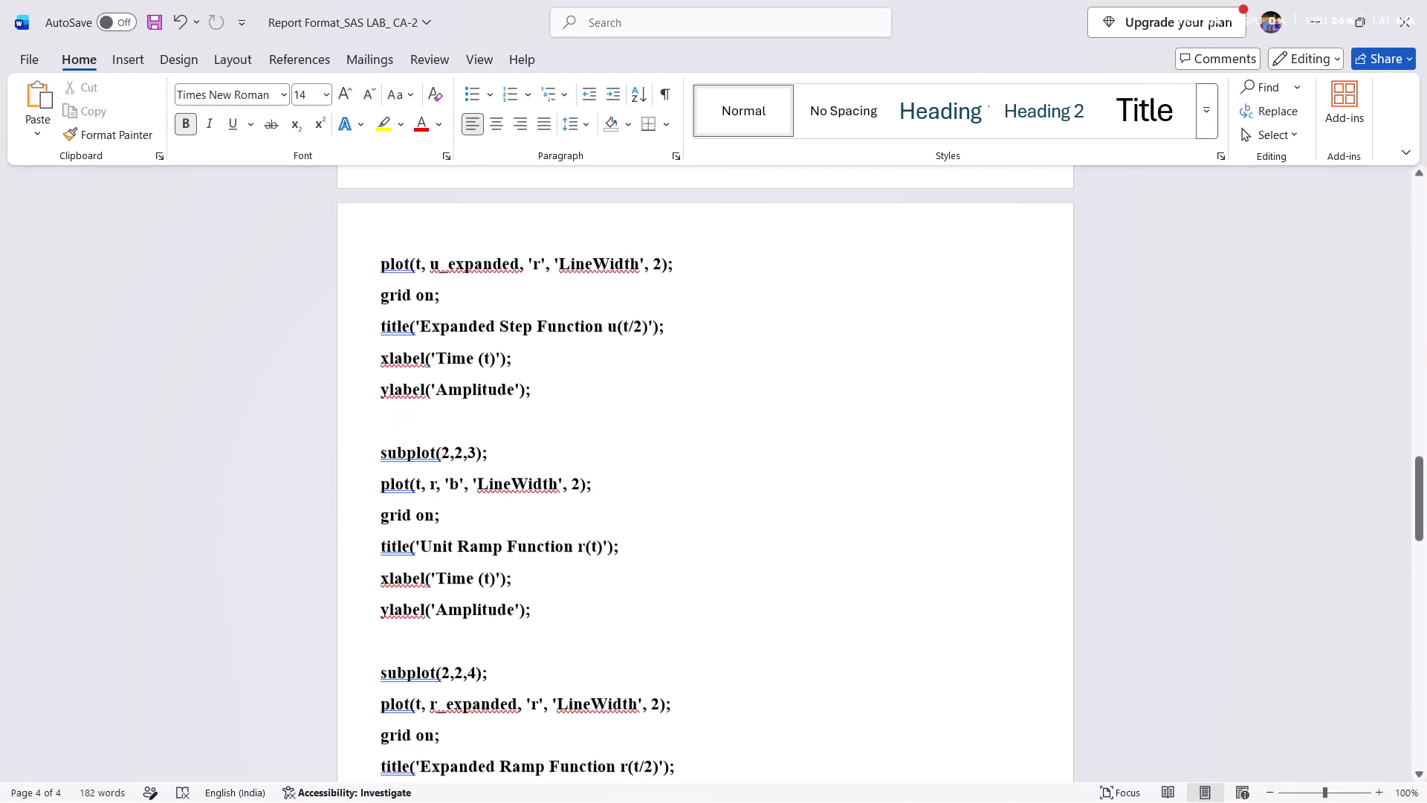
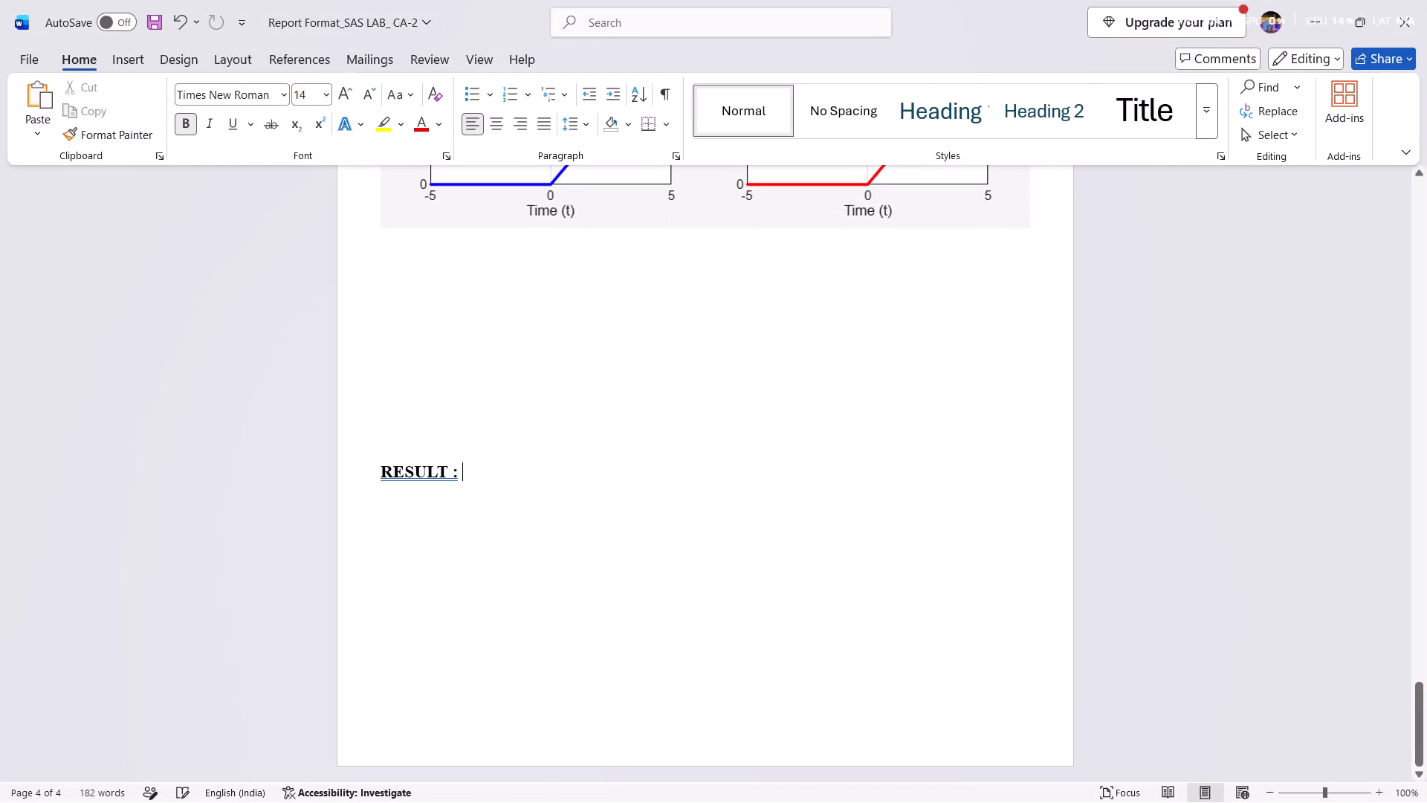
# Paste the copied result paragraph about the unit step and ramp signals and their time-expanded versions on a new line below the RESULT heading.
pyautogui.press('Return')
pyautogui.hotkey('ctrl', 'v')
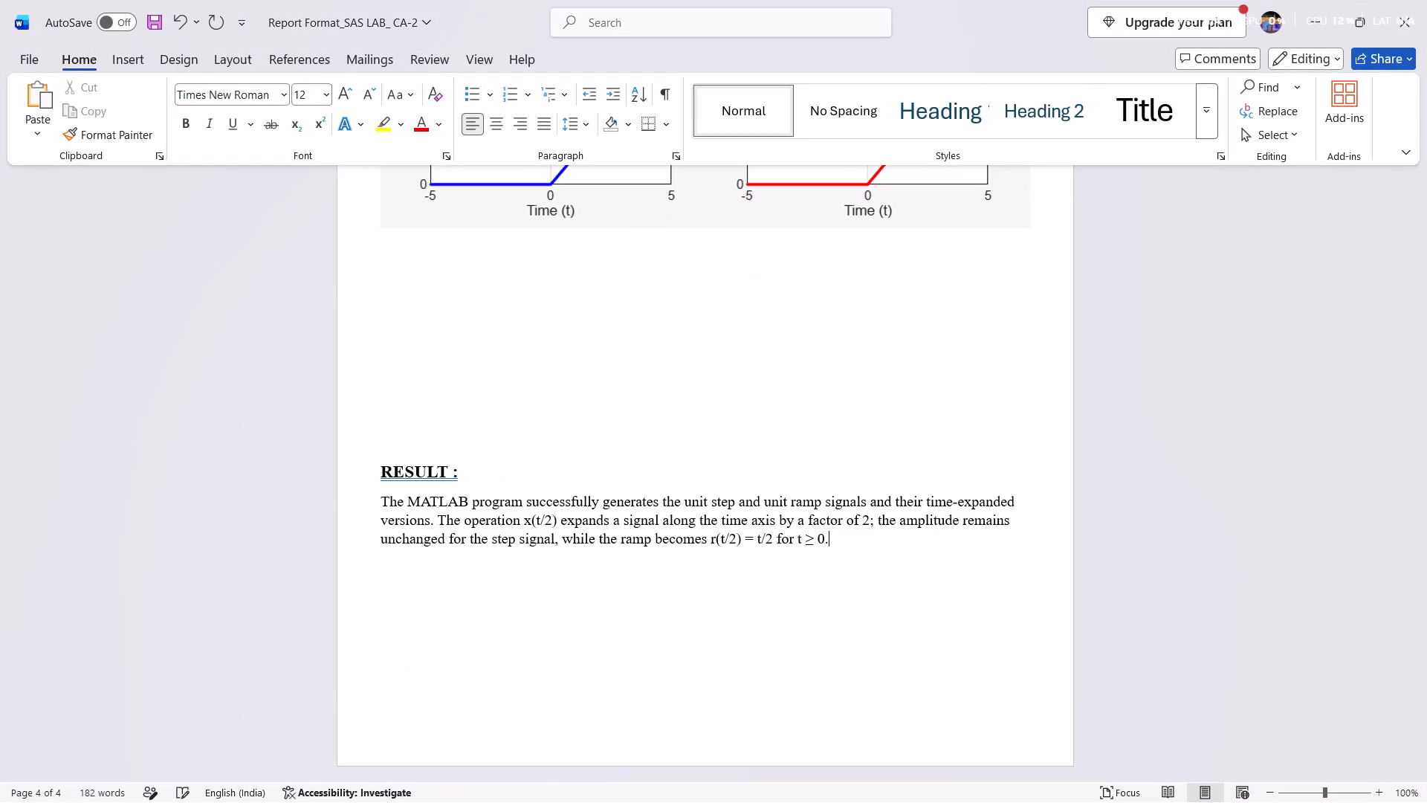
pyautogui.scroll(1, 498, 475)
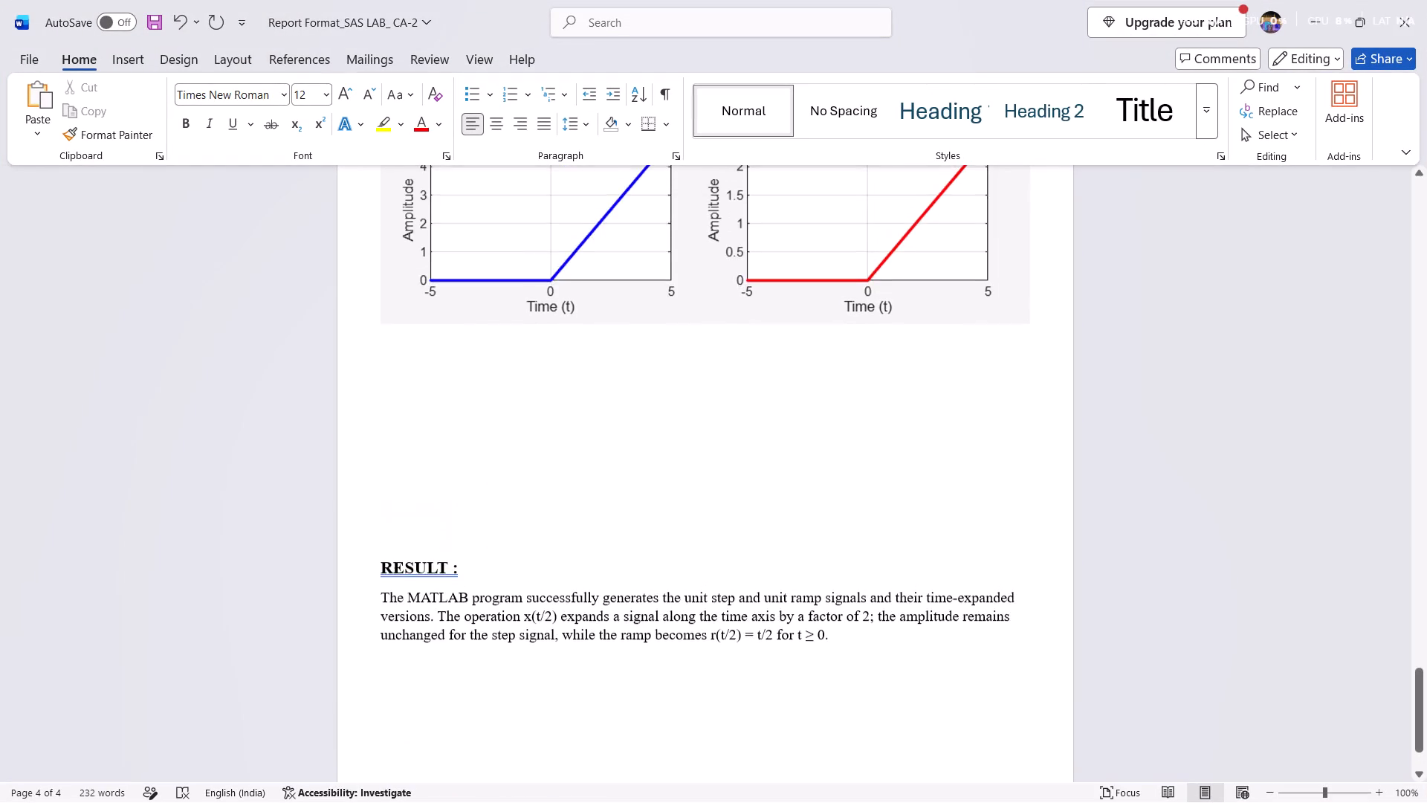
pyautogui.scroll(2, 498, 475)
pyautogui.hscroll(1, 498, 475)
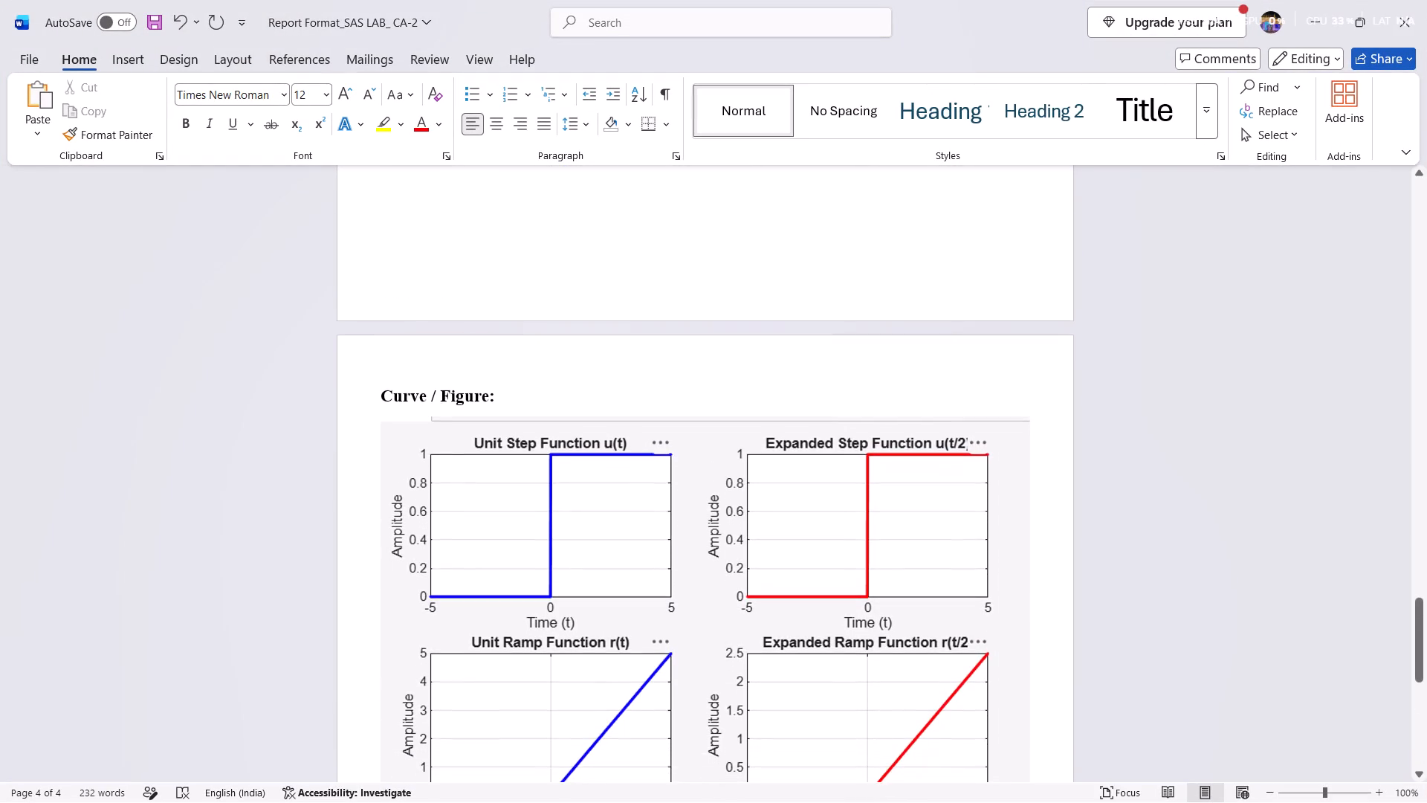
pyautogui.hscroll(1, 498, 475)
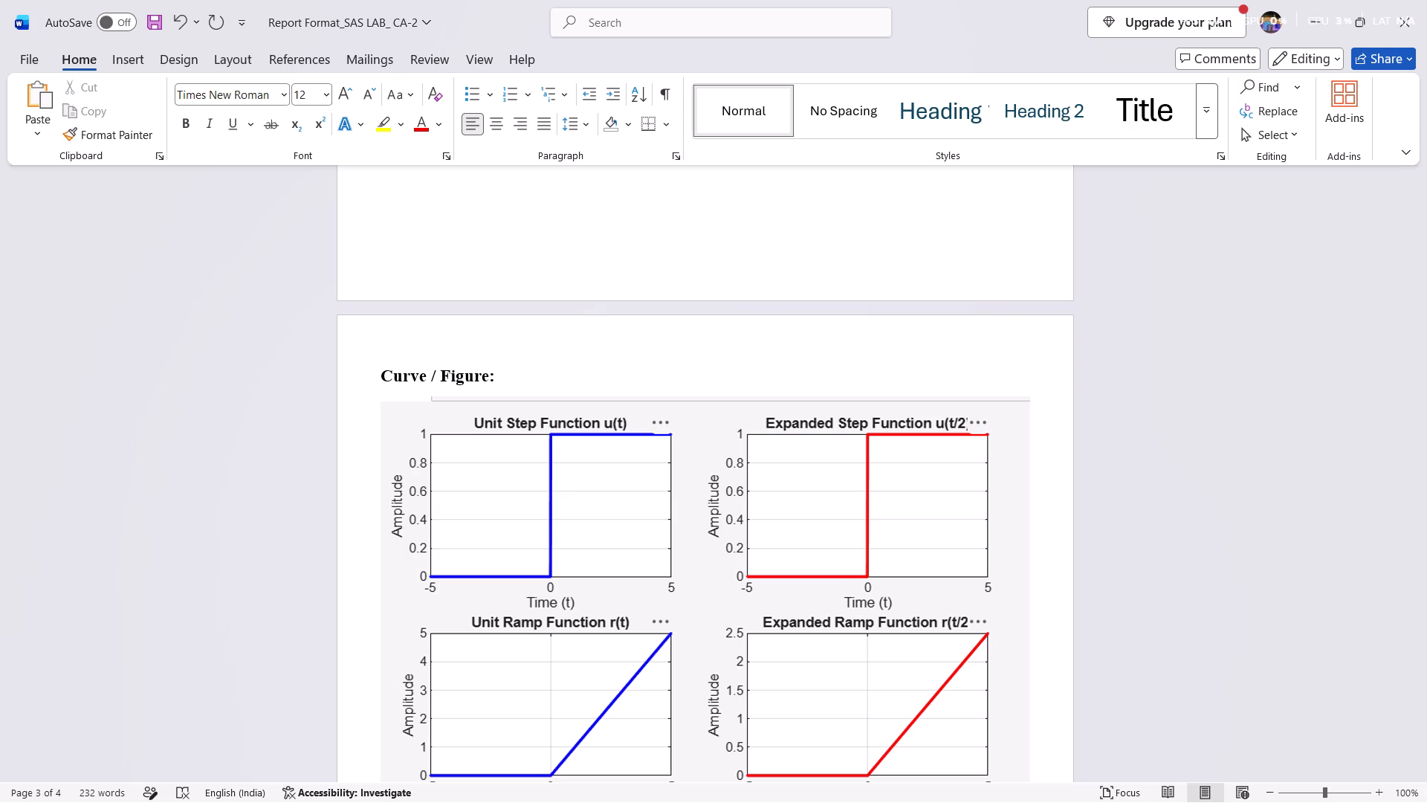
# Review the report backwards from the Curve / Figure plots through the program, objective and submission details to the cover page title.
pyautogui.scroll(6, 498, 475)
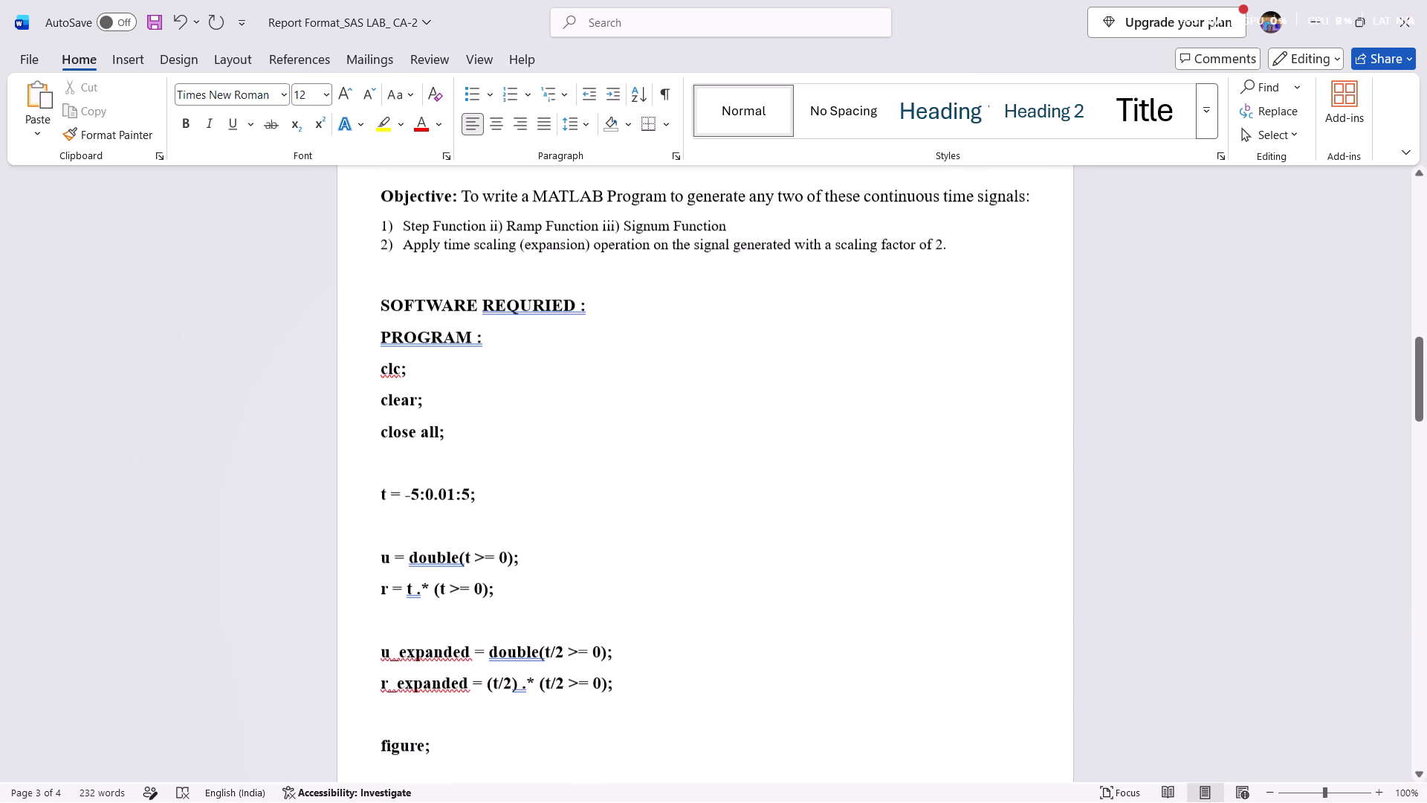
pyautogui.scroll(3, 498, 475)
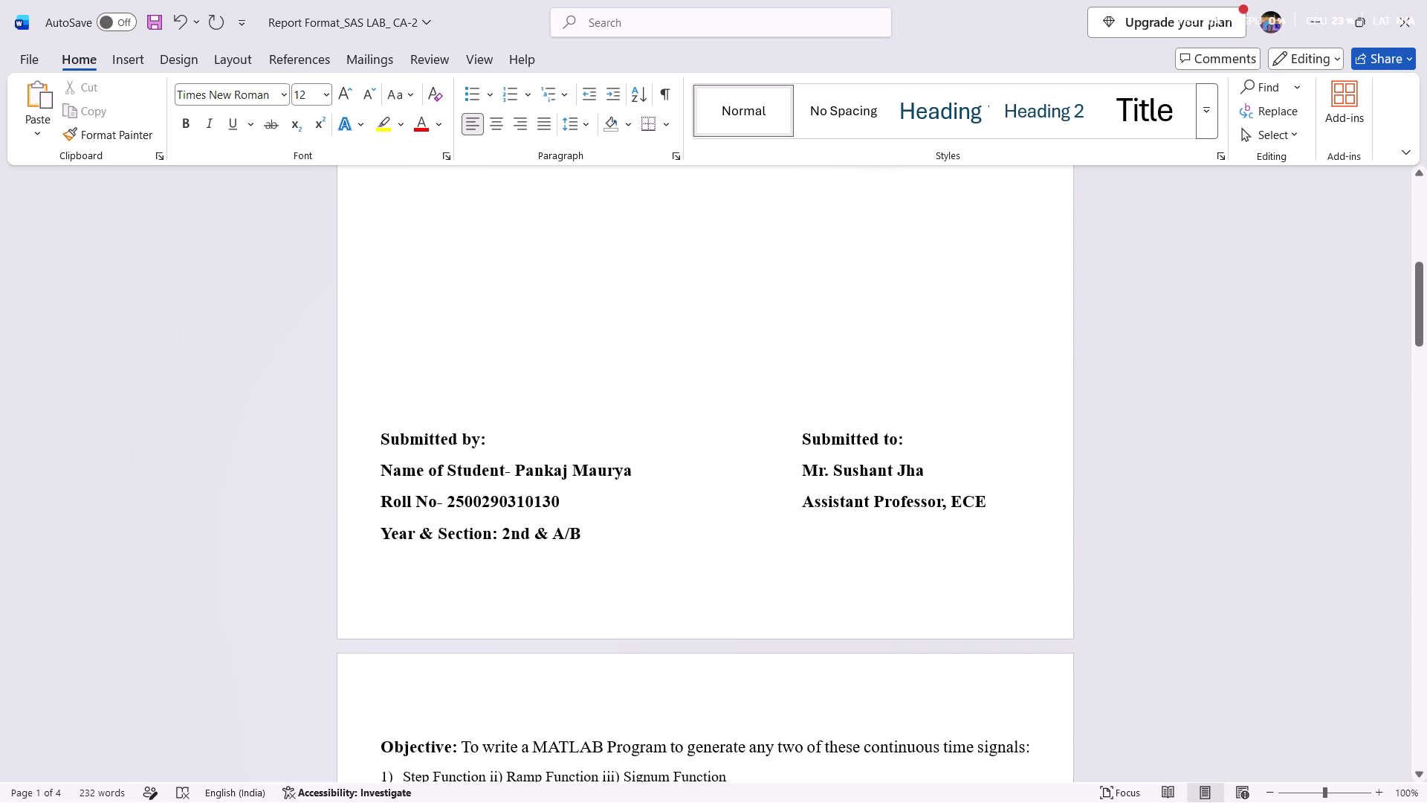
pyautogui.scroll(4, 498, 475)
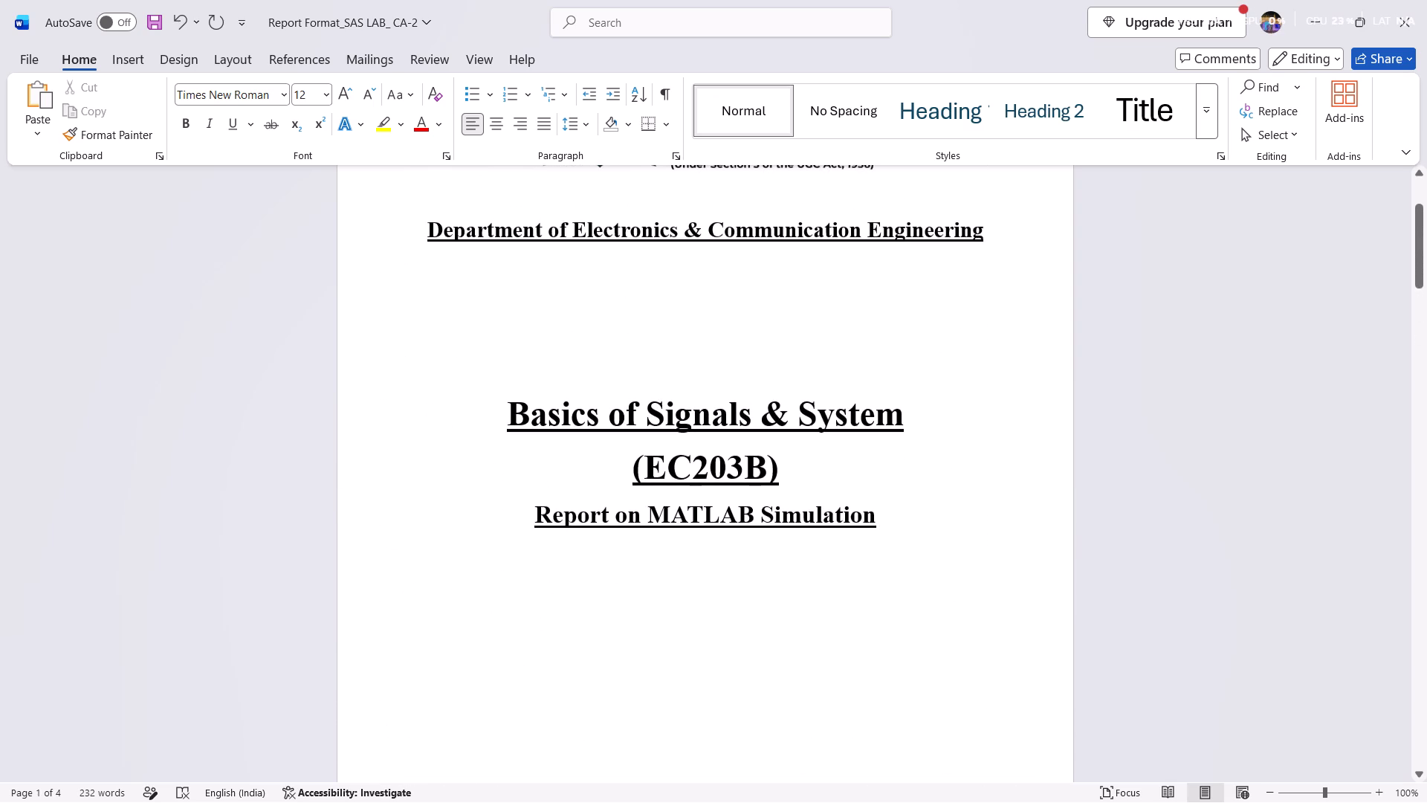
pyautogui.scroll(1, 498, 475)
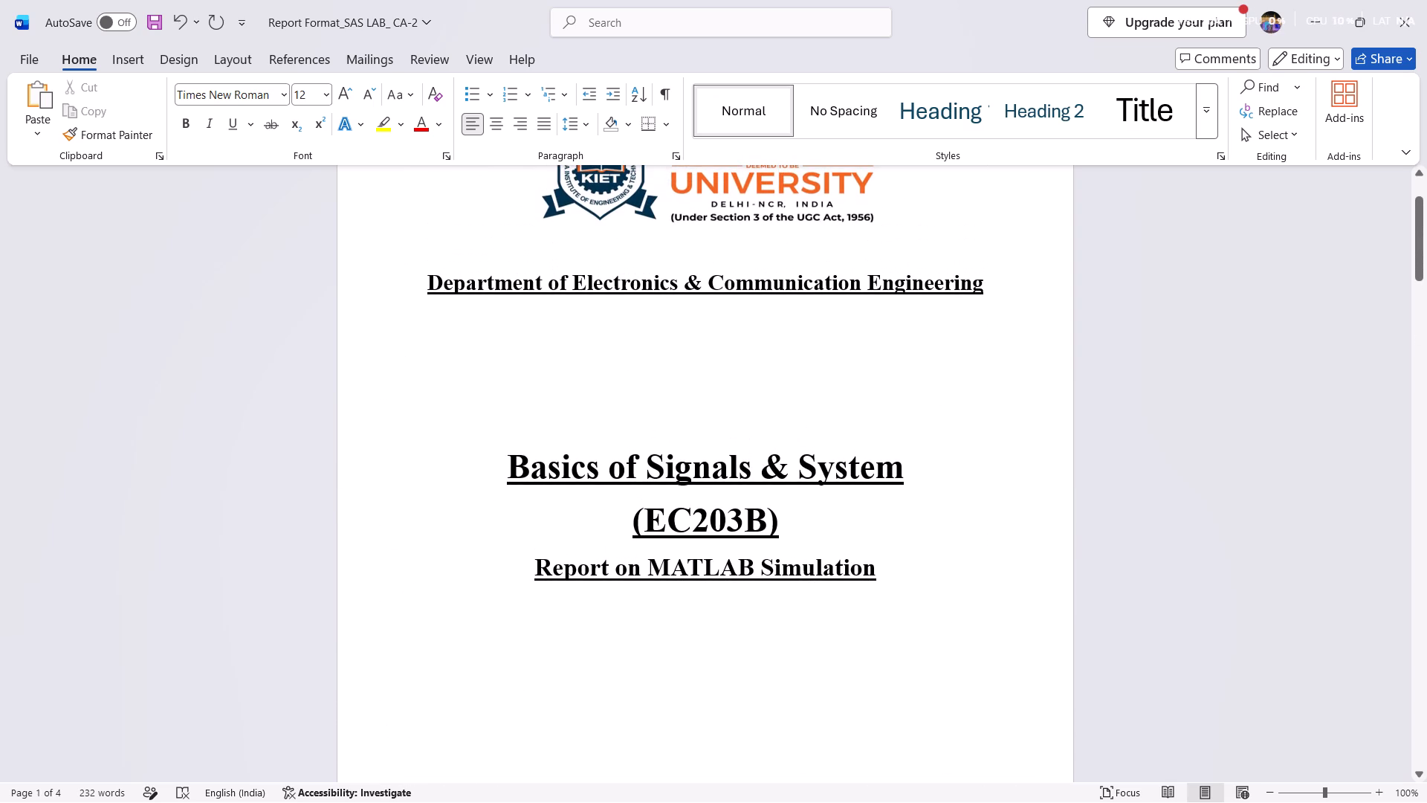
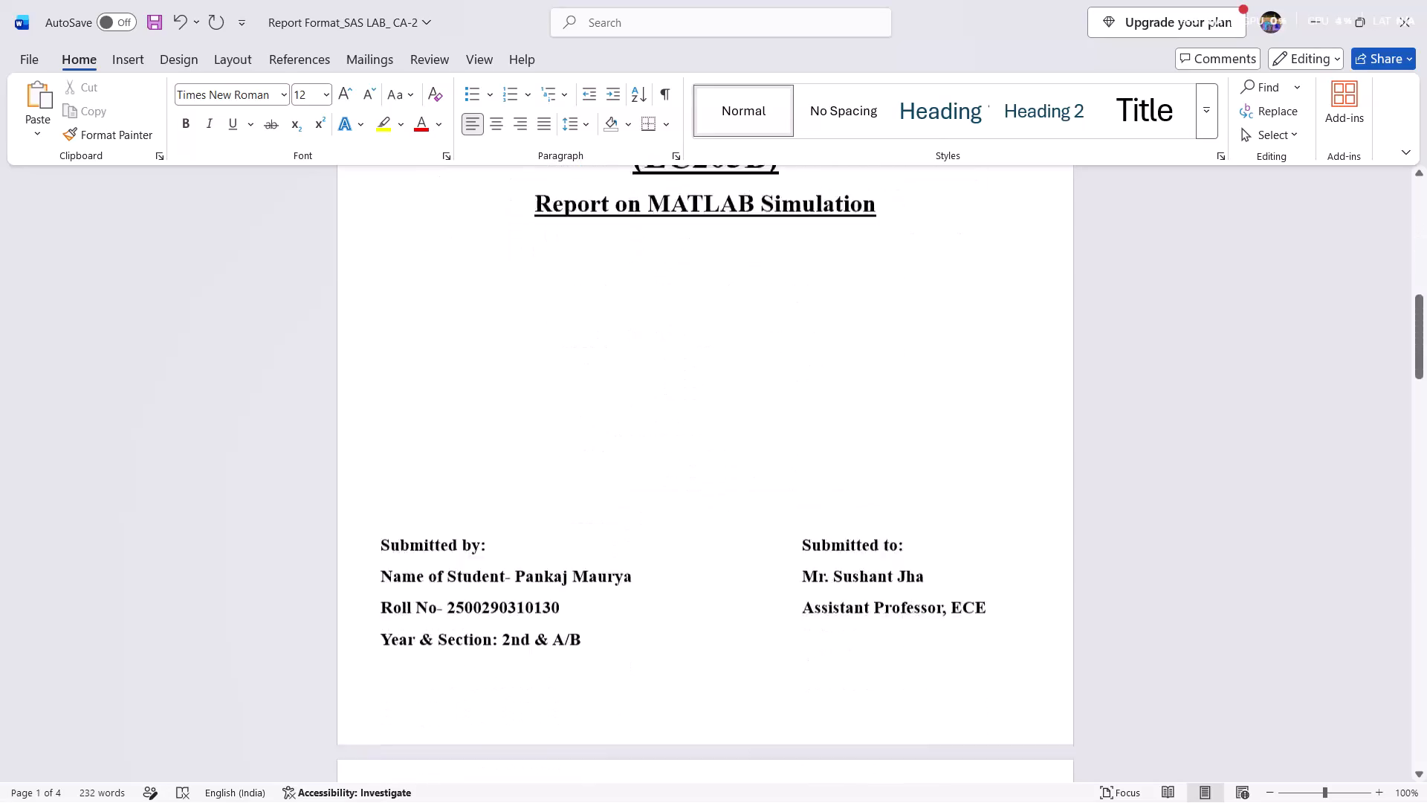
# Review the report forward from the submission details through the objective and the step and ramp program code to the Curve / Figure plots.
pyautogui.scroll(-1, 498, 475)
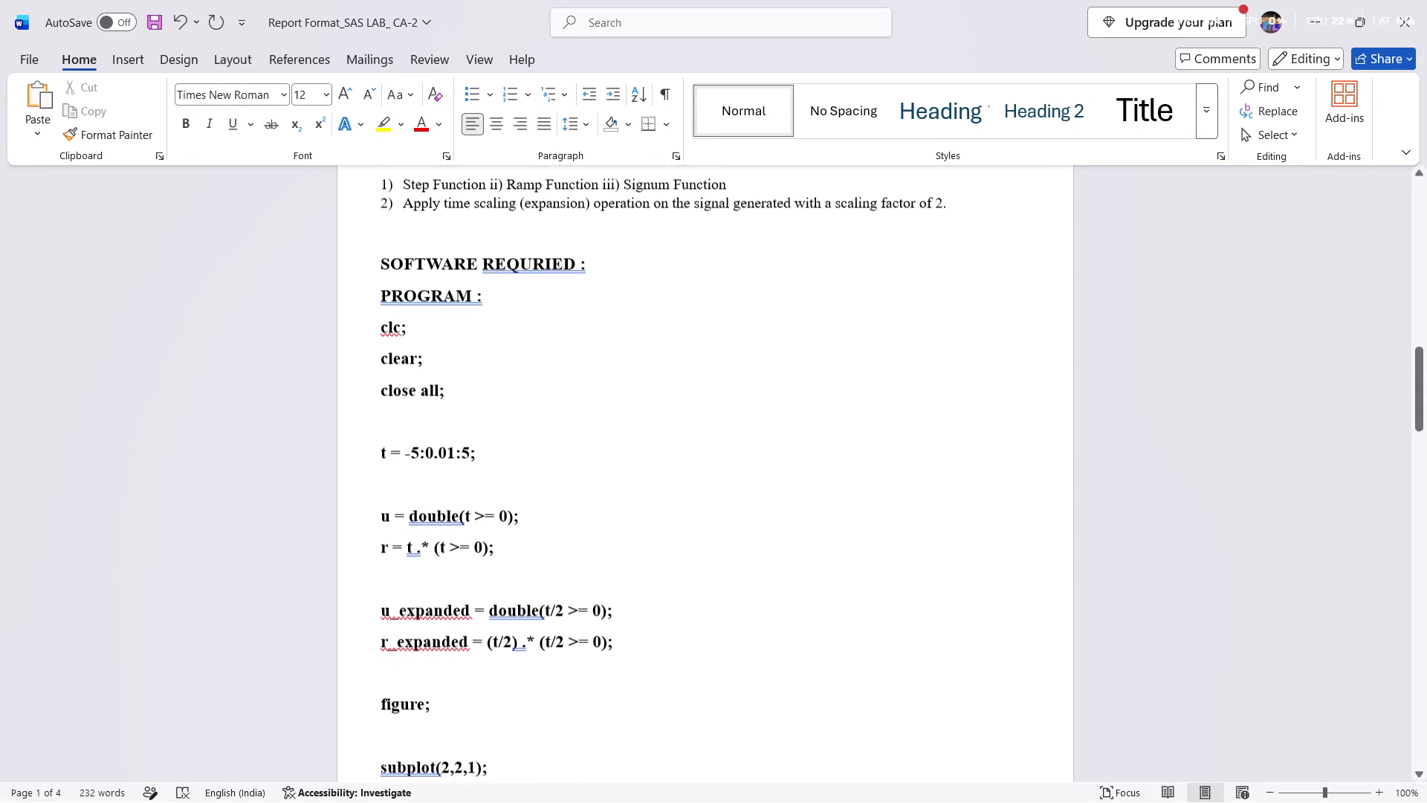
pyautogui.scroll(-2, 498, 475)
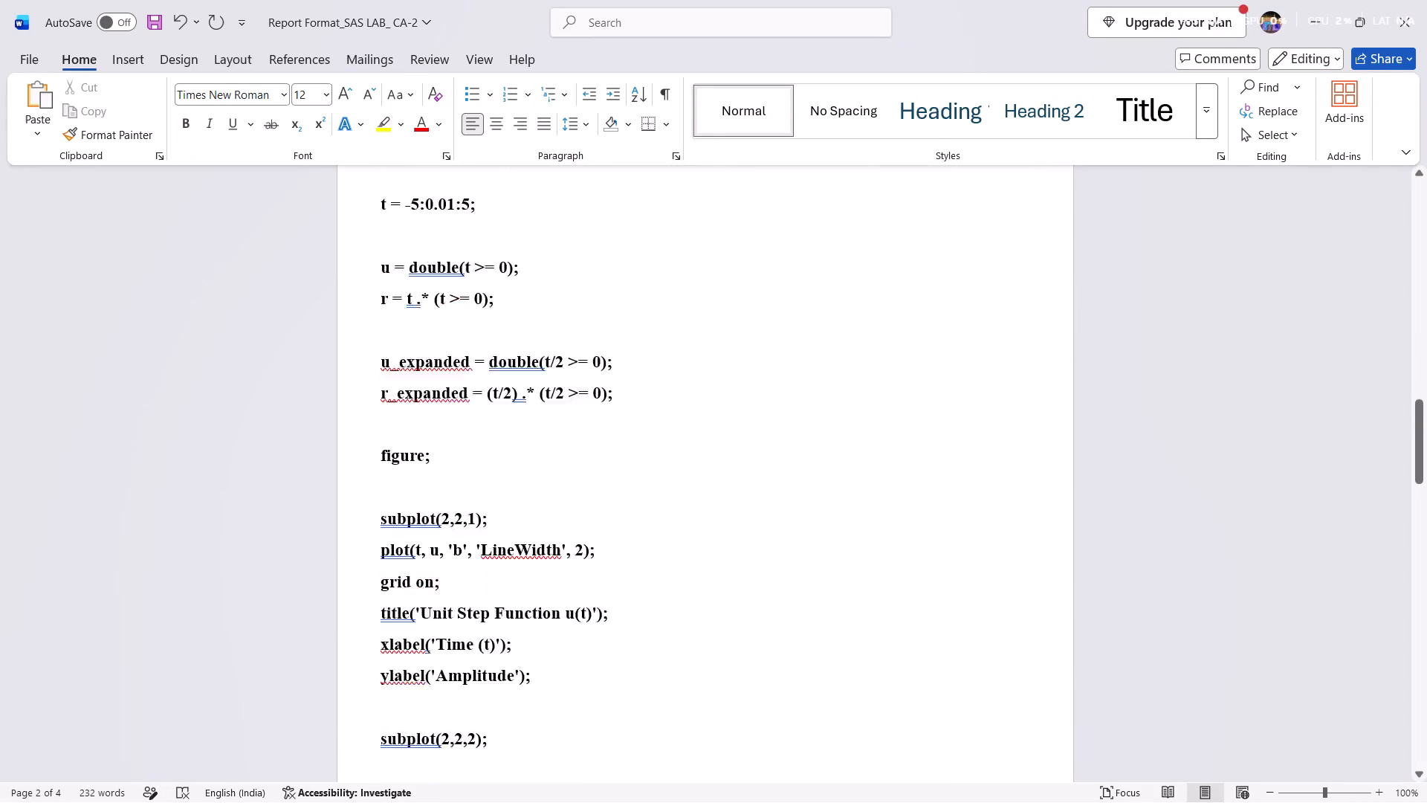
pyautogui.scroll(-2, 498, 475)
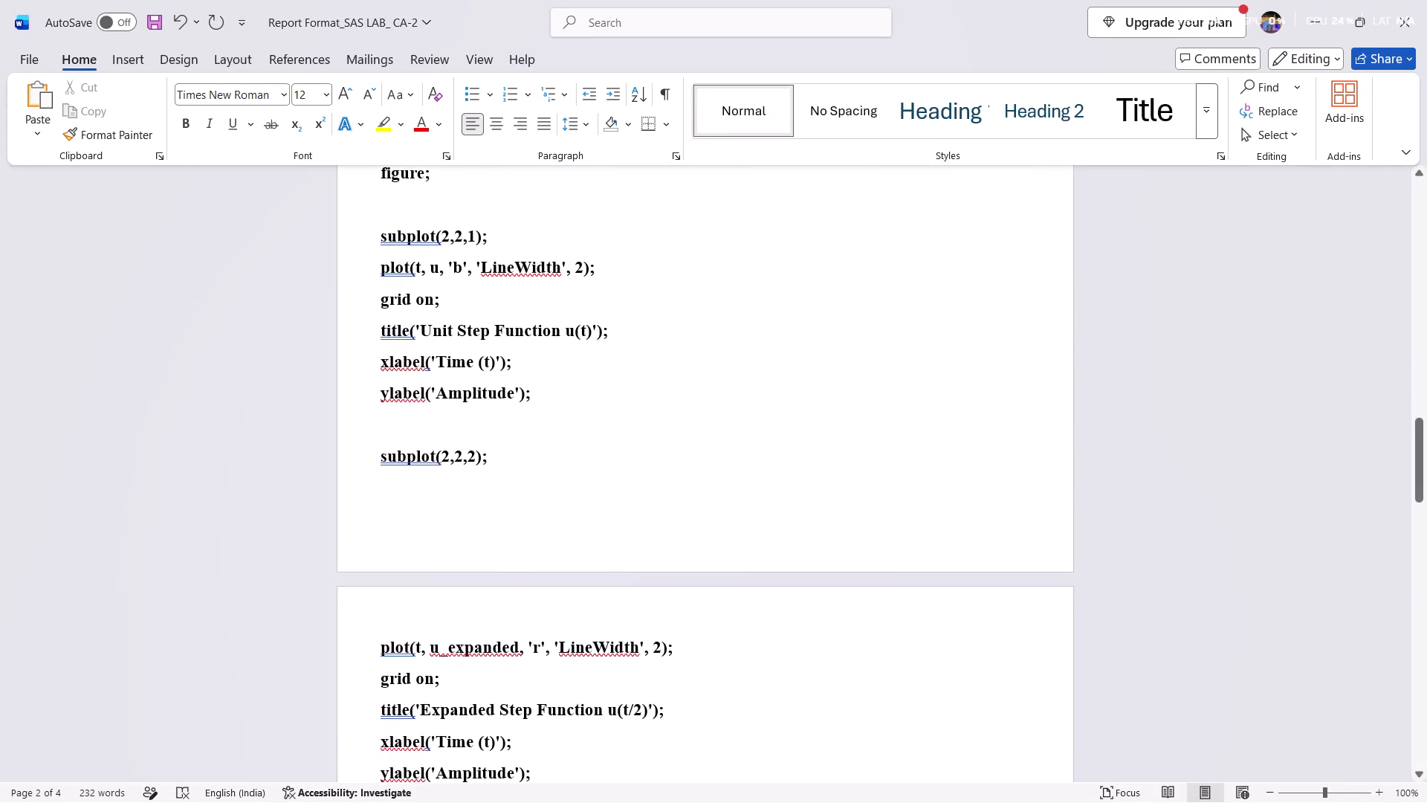
pyautogui.scroll(-2, 498, 475)
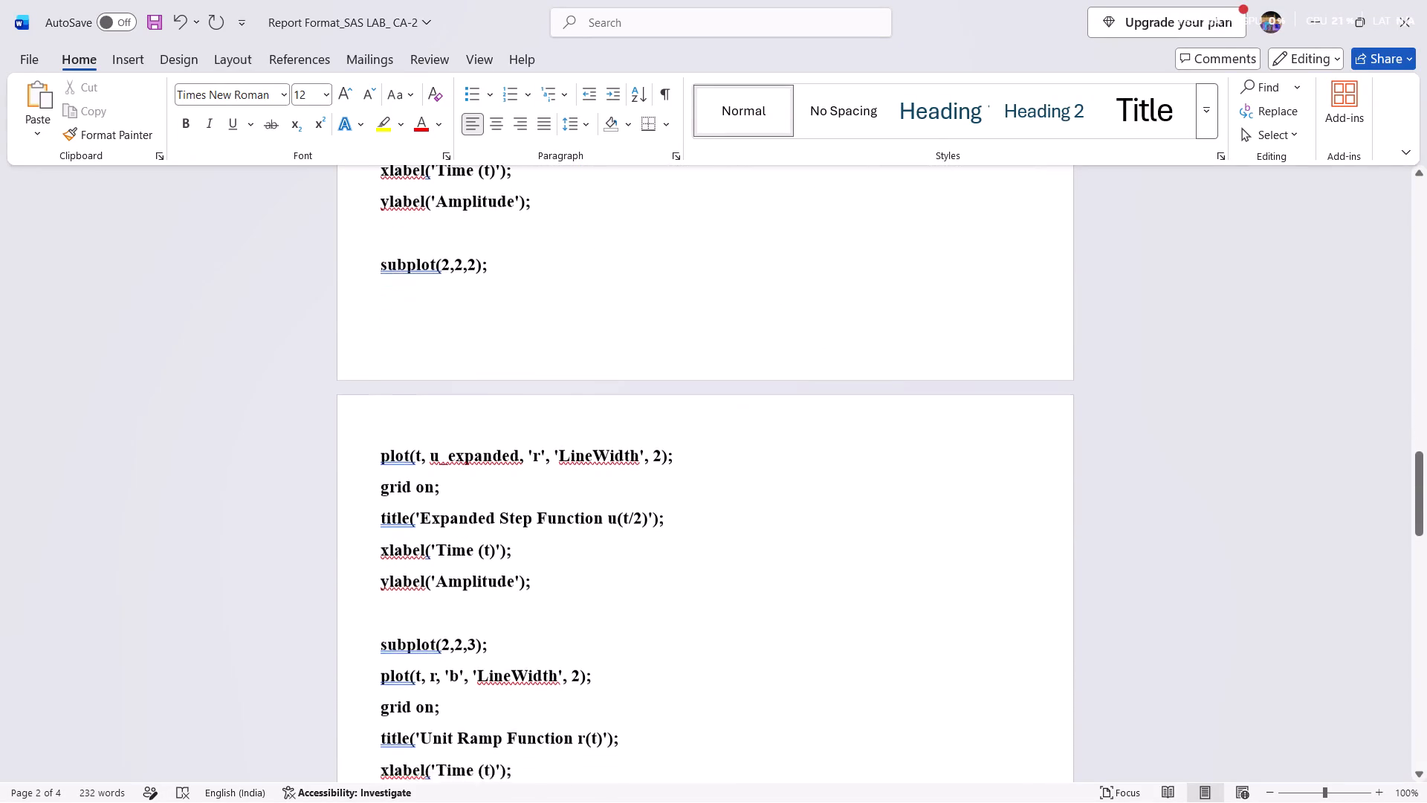
pyautogui.scroll(-3, 498, 475)
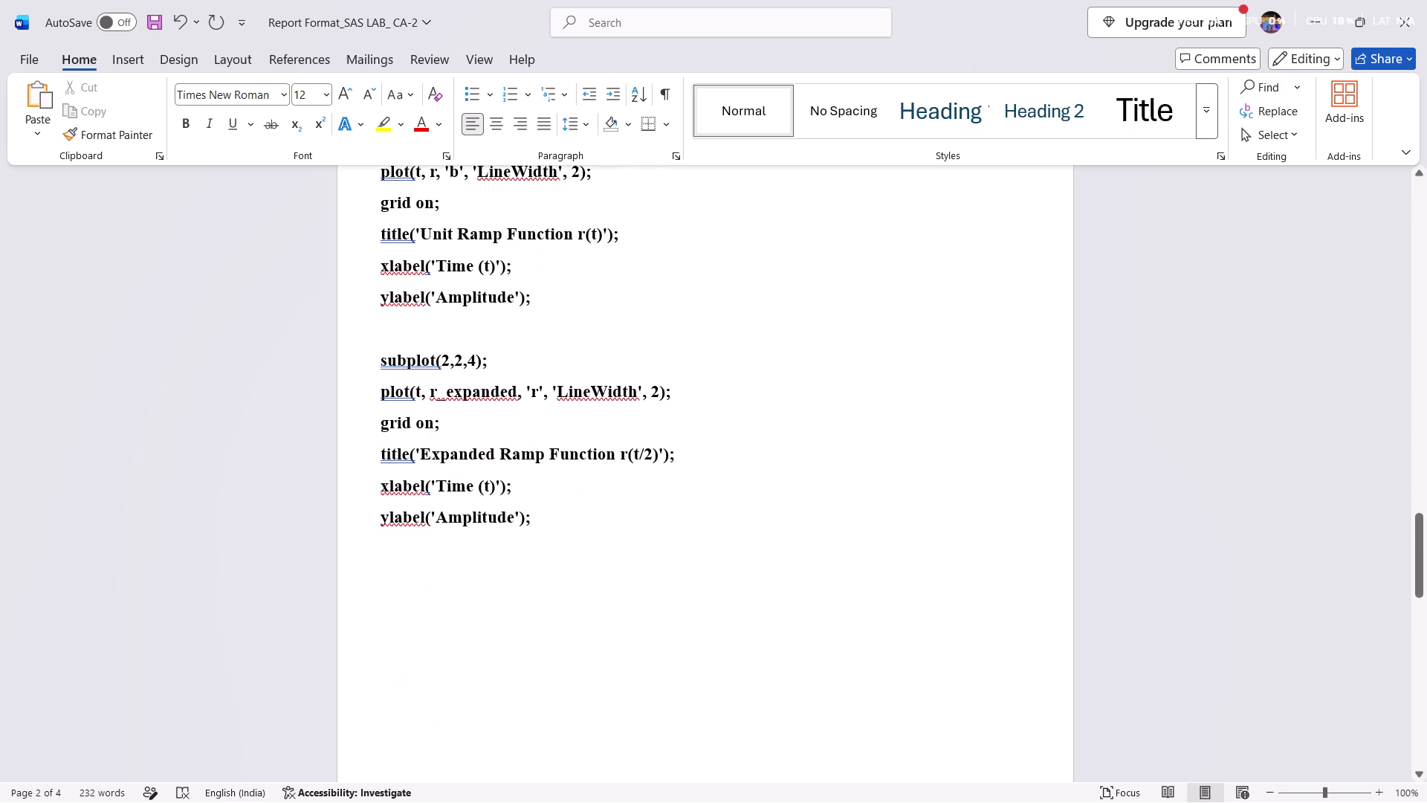
pyautogui.scroll(-4, 498, 475)
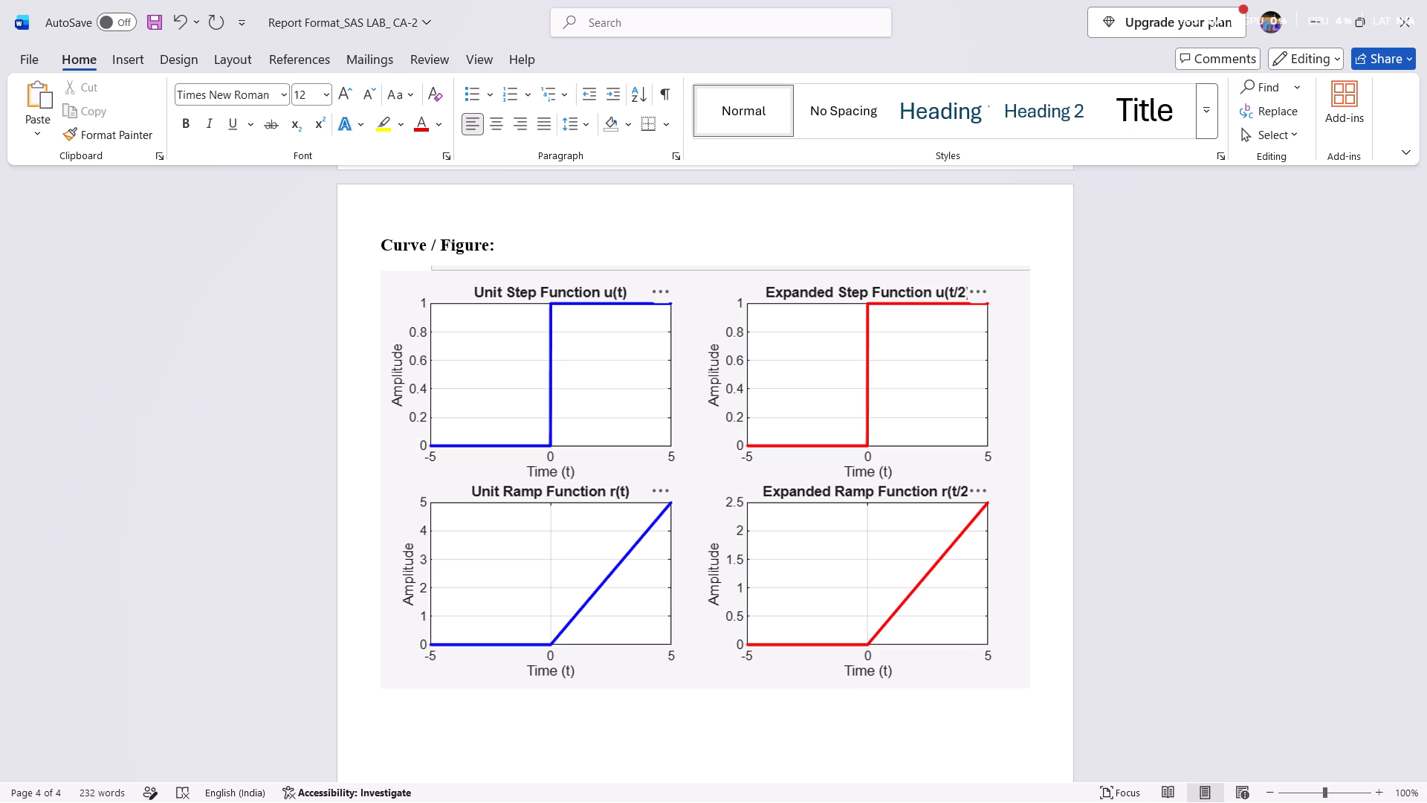
# Go back through the program code to the cover page with the Basics of Signals & System title.
pyautogui.scroll(5, 540, 434)
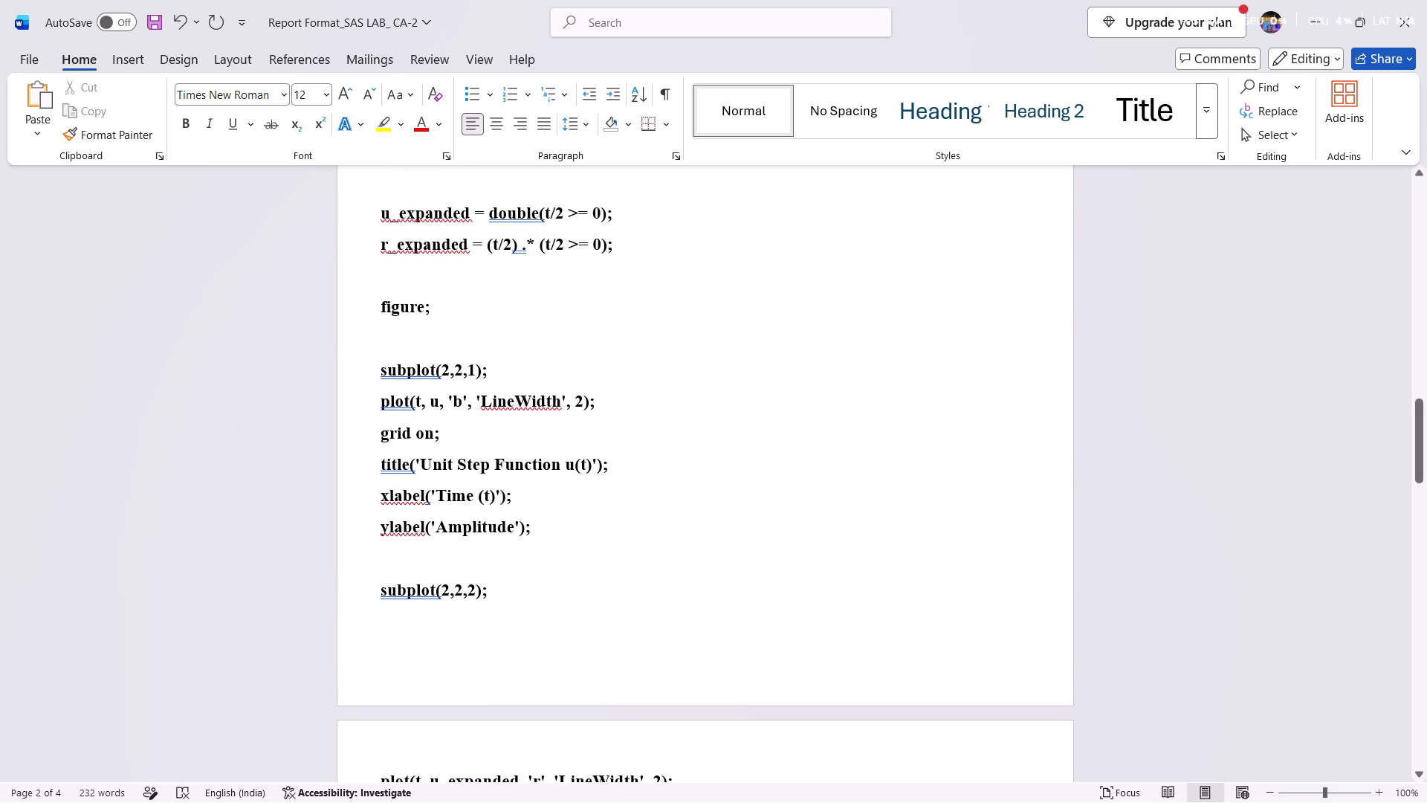
pyautogui.scroll(7, 540, 434)
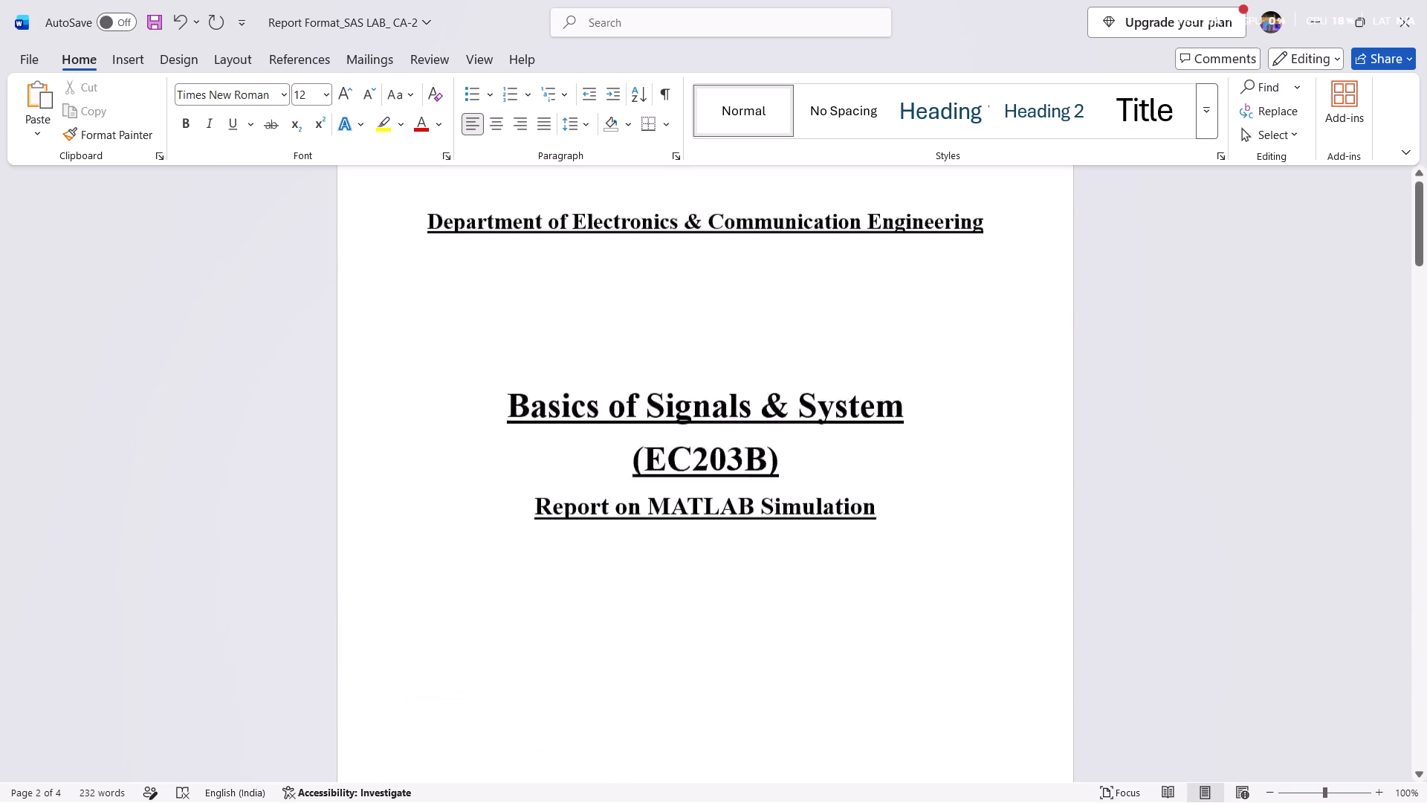
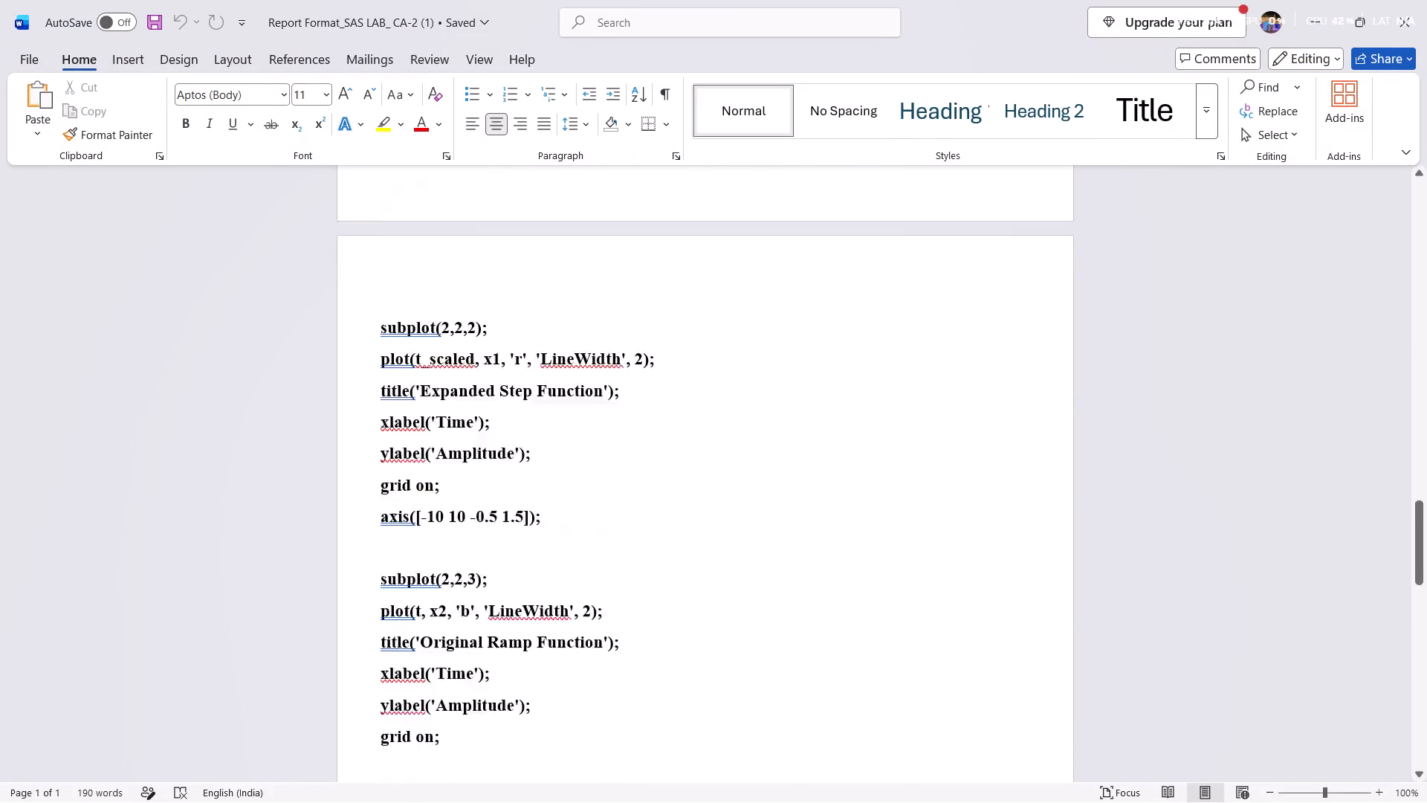
# Replace the student's name under Submitted by on the cover page with the new student's full name.
pyautogui.scroll(-11, 654, 462)
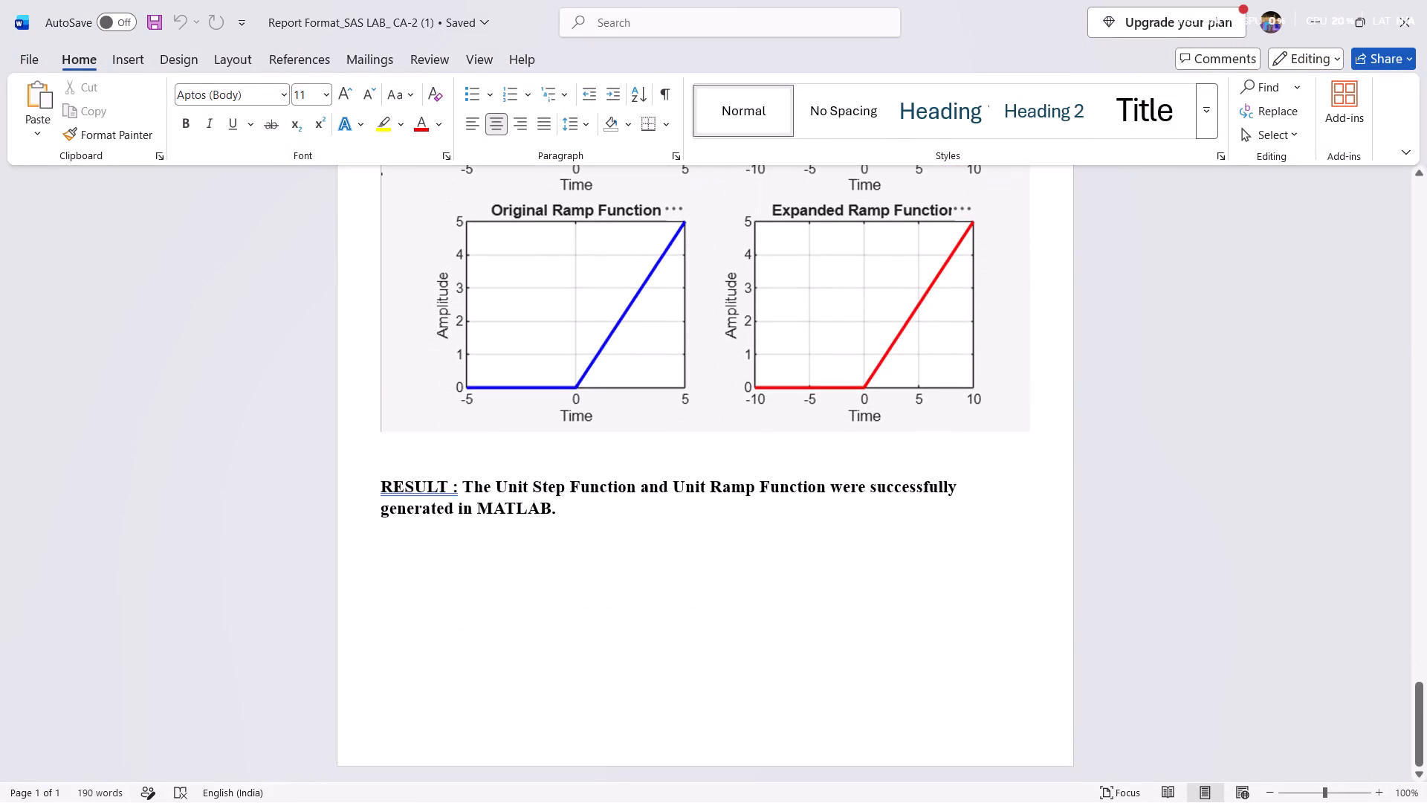
pyautogui.scroll(17, 654, 462)
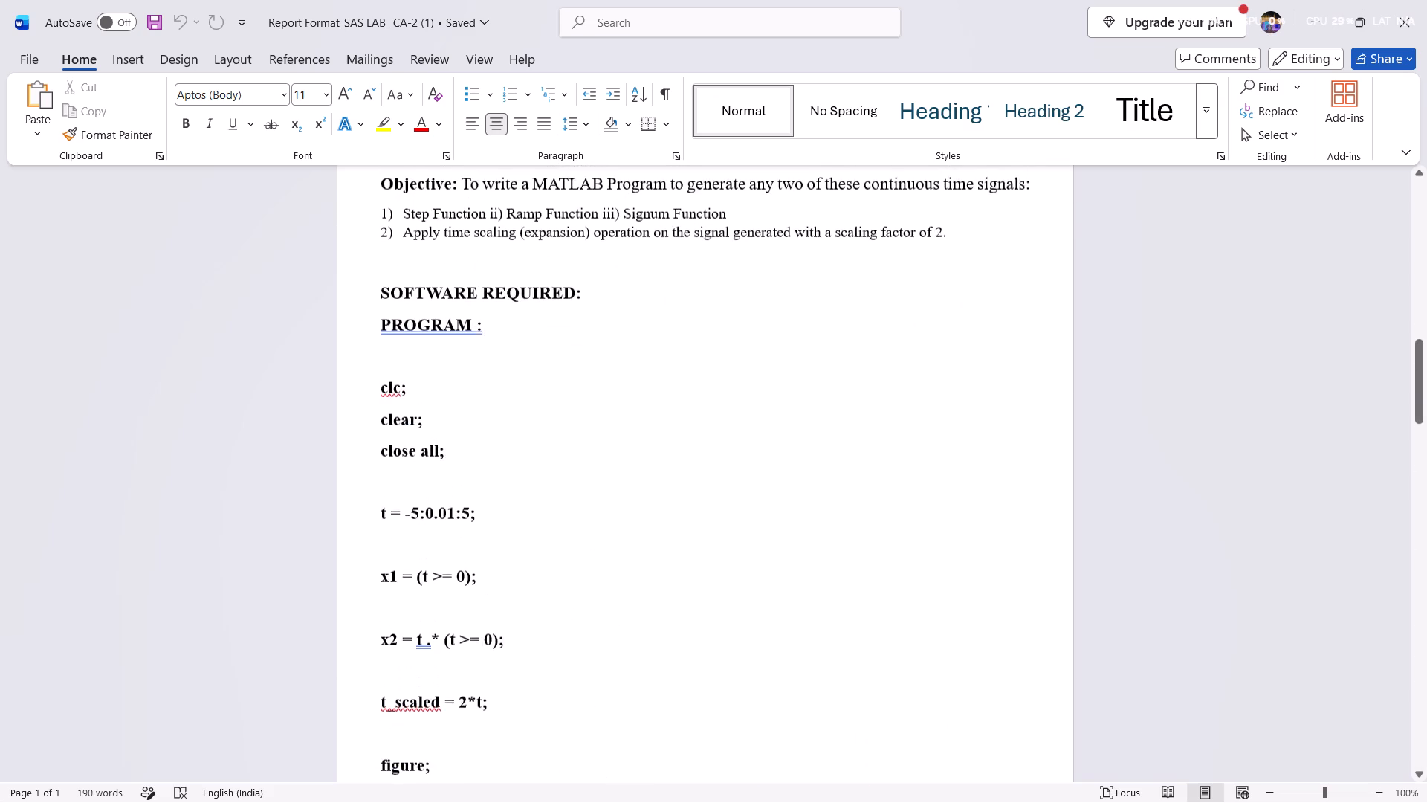
pyautogui.scroll(2, 654, 462)
pyautogui.scroll(-1, 654, 462)
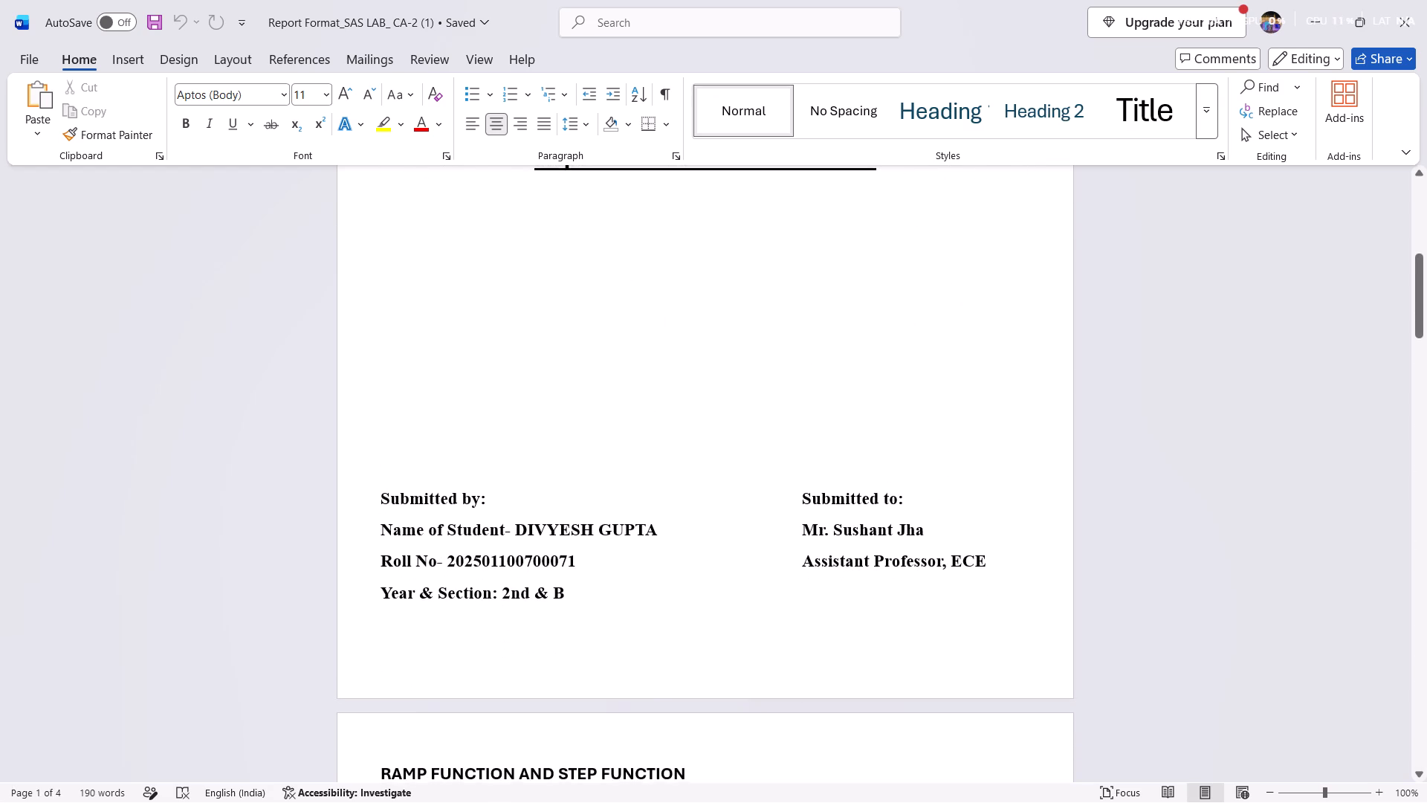
pyautogui.click(664, 533)
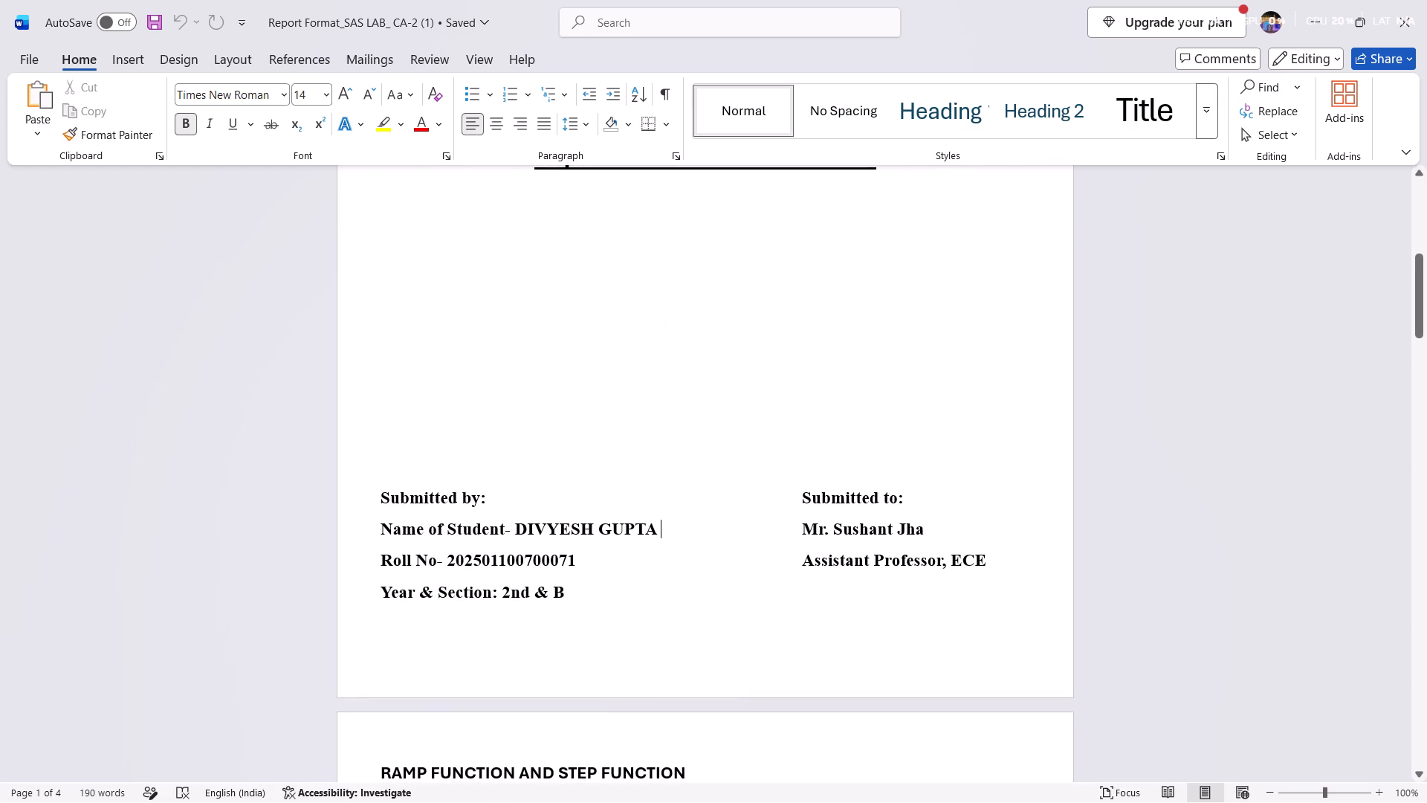
pyautogui.press('BackSpace')
pyautogui.press('BackSpace')
pyautogui.press('BackSpace')
pyautogui.press('BackSpace')
pyautogui.press('BackSpace')
pyautogui.press('BackSpace')
pyautogui.press('BackSpace')
pyautogui.press('BackSpace')
pyautogui.press('BackSpace')
pyautogui.press('BackSpace')
pyautogui.press('BackSpace')
pyautogui.press('BackSpace')
pyautogui.press('BackSpace')
pyautogui.press('BackSpace')
pyautogui.press('BackSpace')
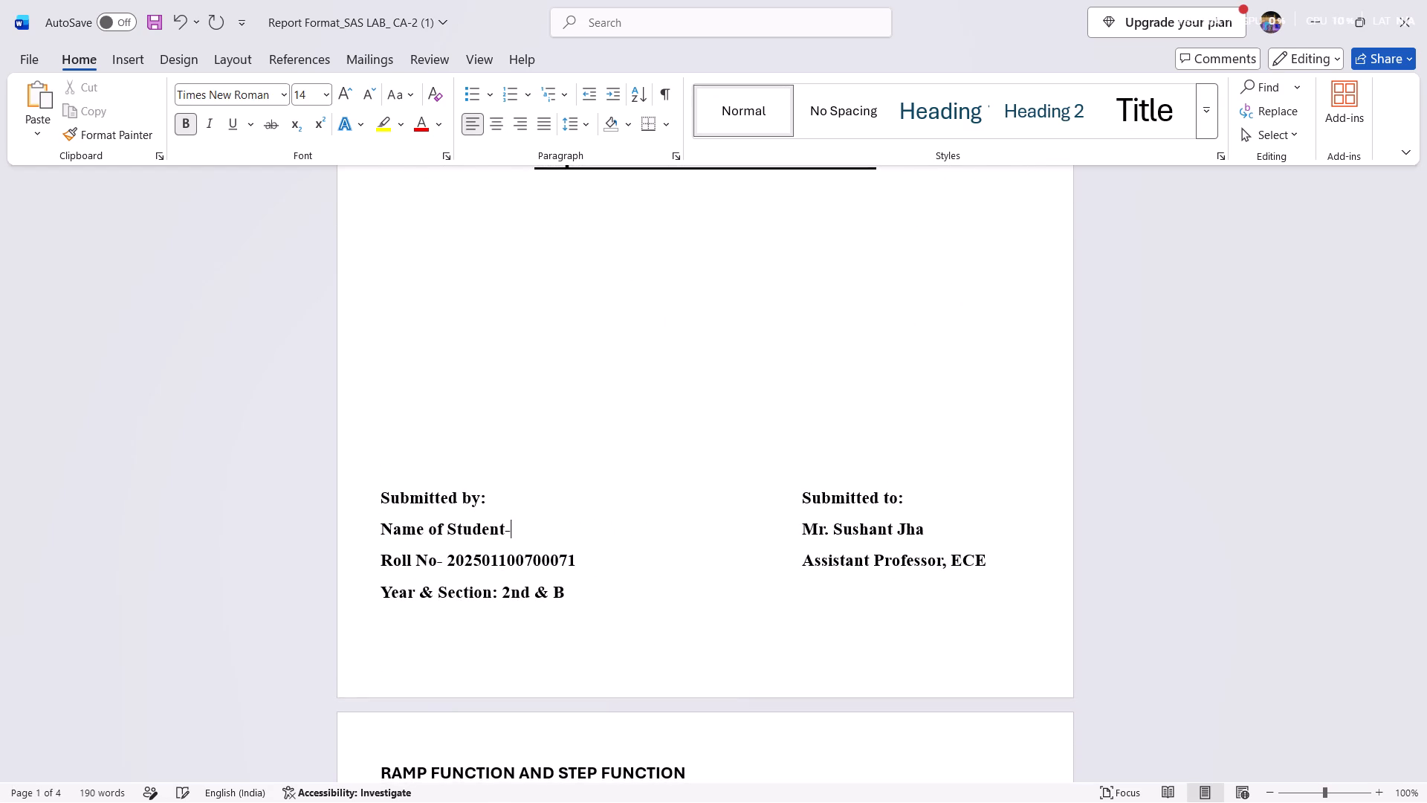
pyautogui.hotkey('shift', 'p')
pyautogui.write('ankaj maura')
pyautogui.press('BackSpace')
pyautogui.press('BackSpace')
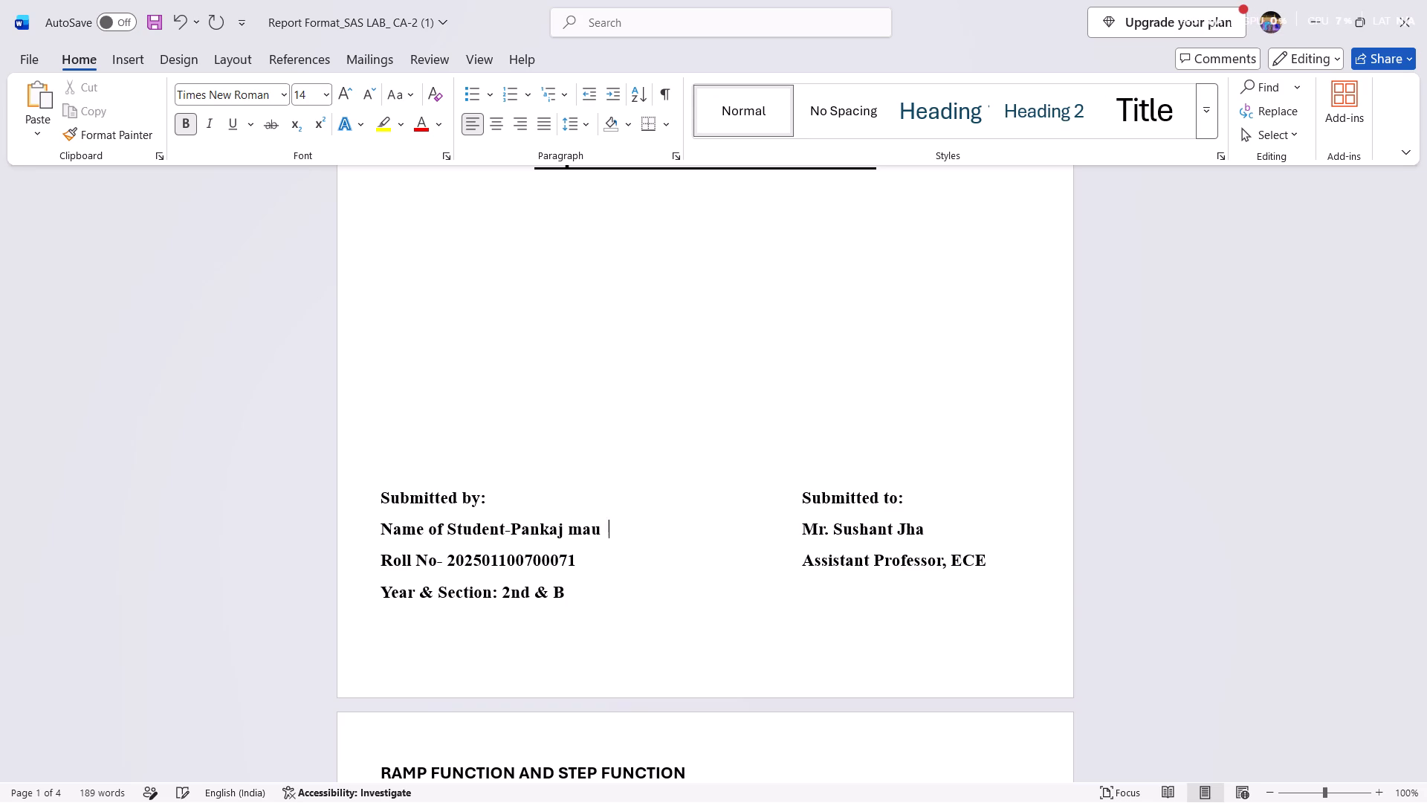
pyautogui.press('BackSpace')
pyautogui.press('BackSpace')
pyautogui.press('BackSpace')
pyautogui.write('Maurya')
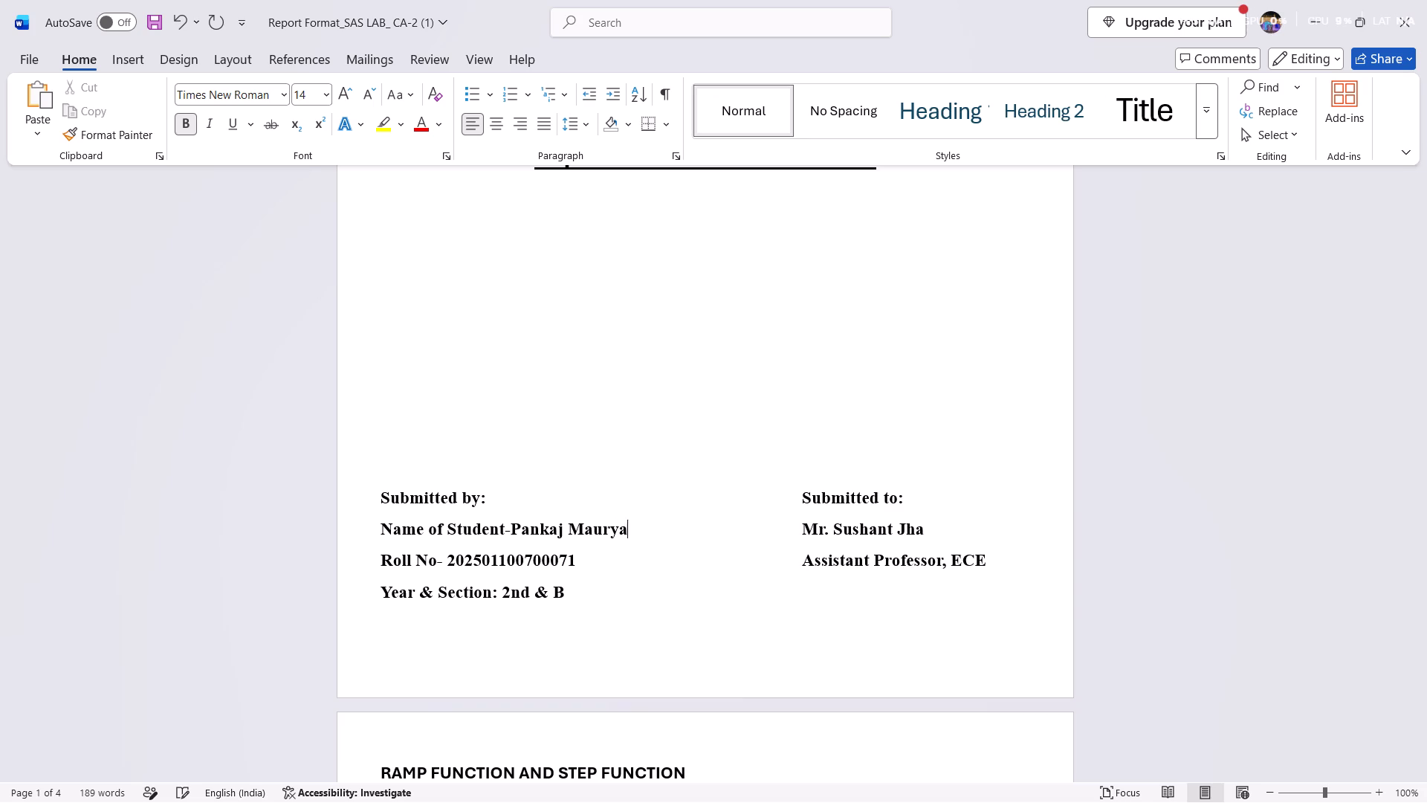
# Replace the roll number under the student's name on the cover page with the new student's roll number.
pyautogui.click(574, 558)
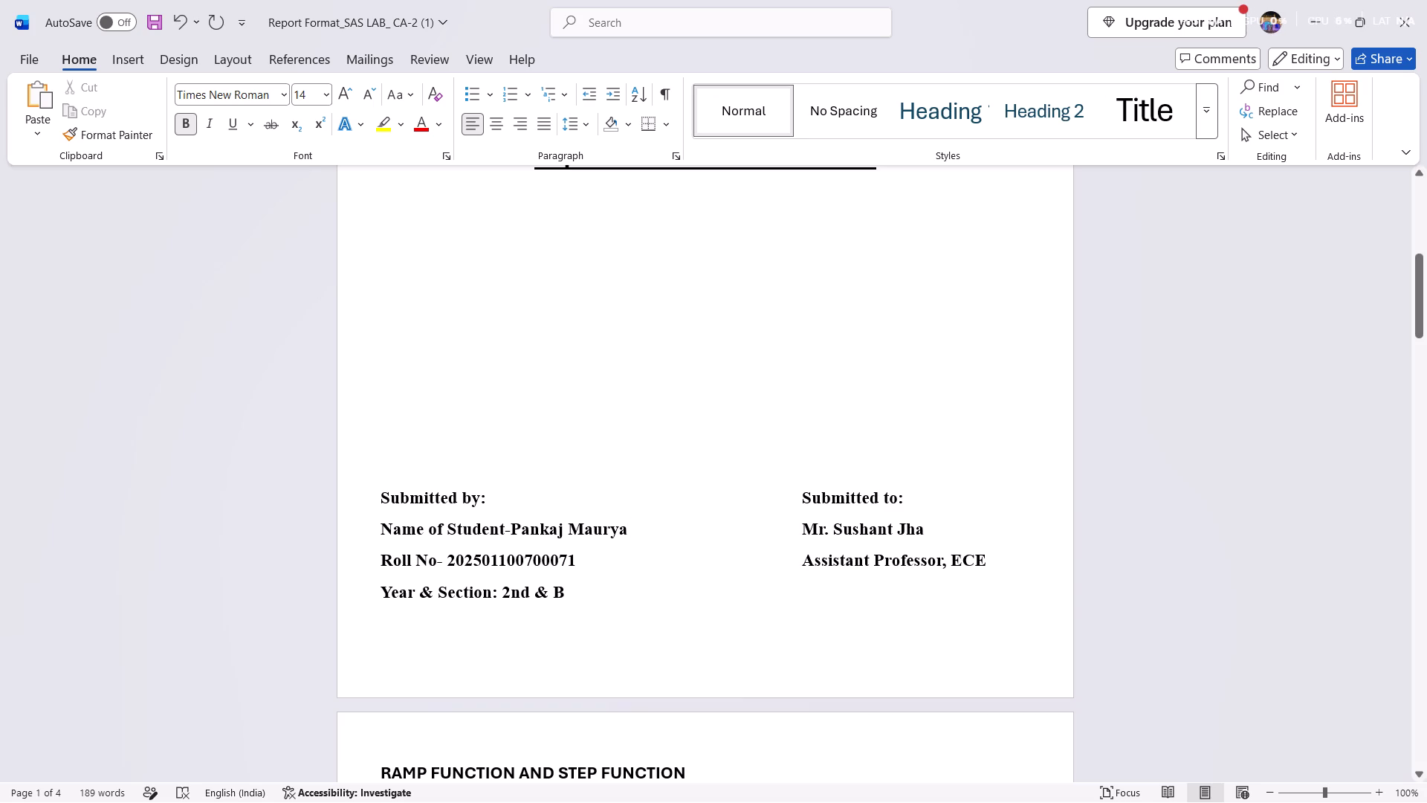
pyautogui.press('BackSpace')
pyautogui.press('BackSpace')
pyautogui.press('BackSpace')
pyautogui.press('BackSpace')
pyautogui.press('BackSpace')
pyautogui.press('BackSpace')
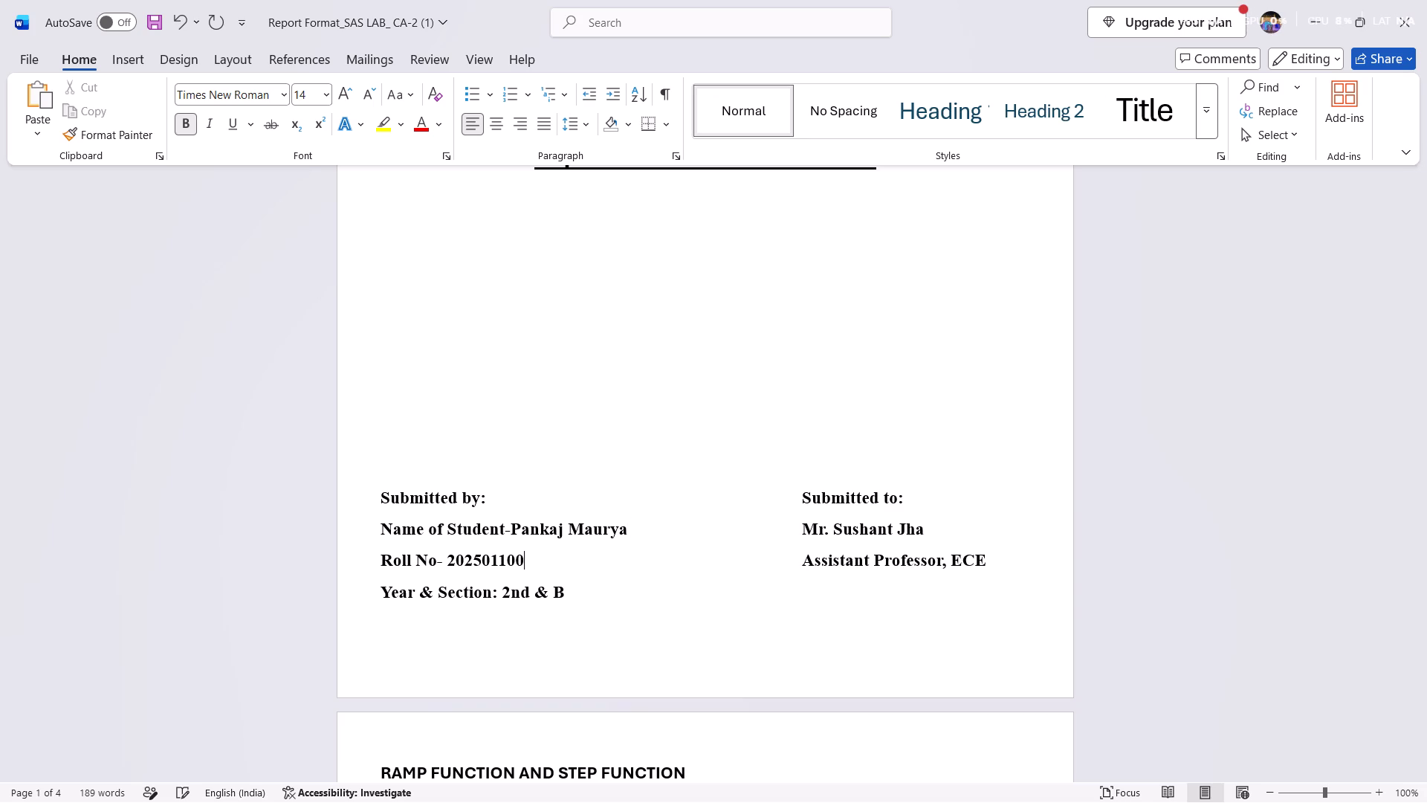
pyautogui.press('BackSpace')
pyautogui.press('BackSpace')
pyautogui.press('BackSpace')
pyautogui.press('BackSpace')
pyautogui.press('BackSpace')
pyautogui.press('BackSpace')
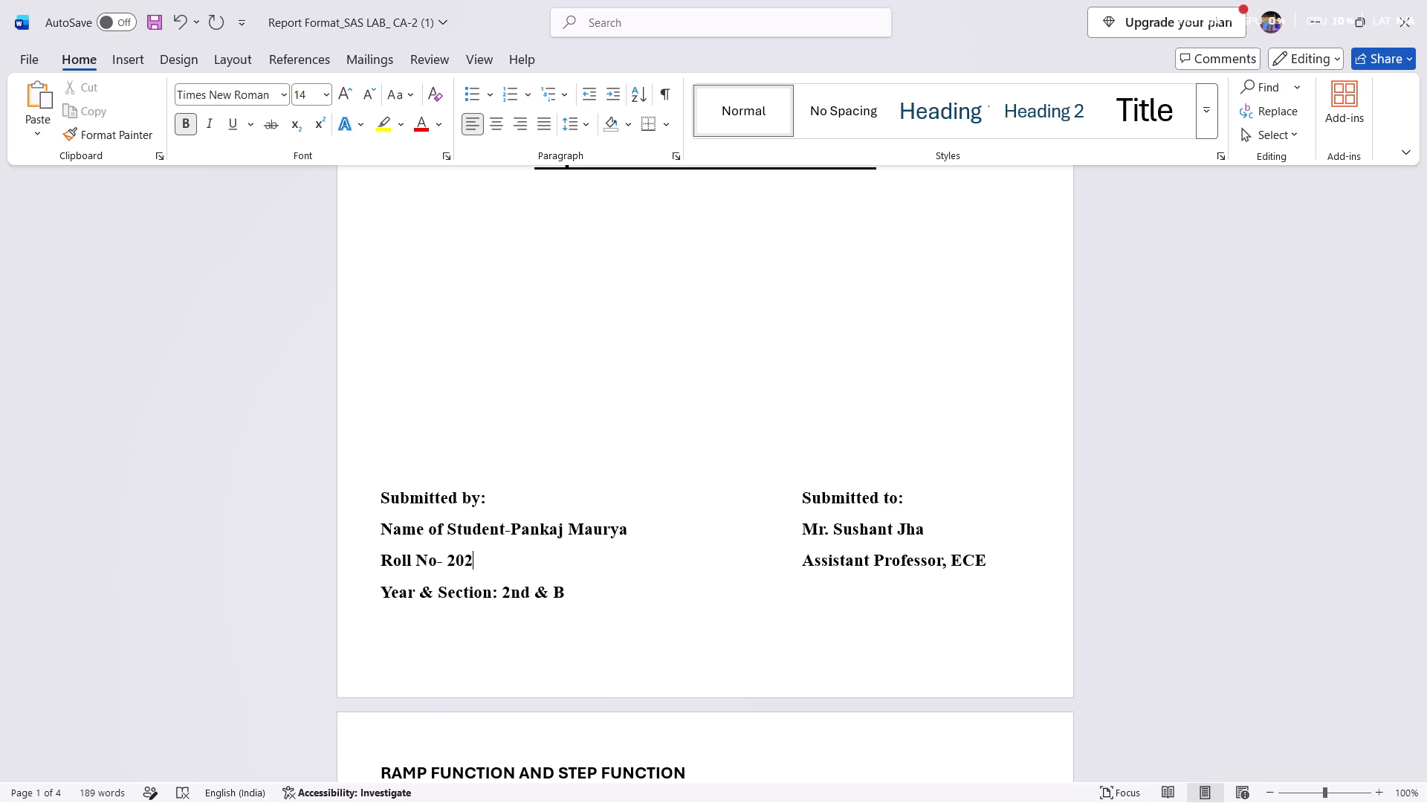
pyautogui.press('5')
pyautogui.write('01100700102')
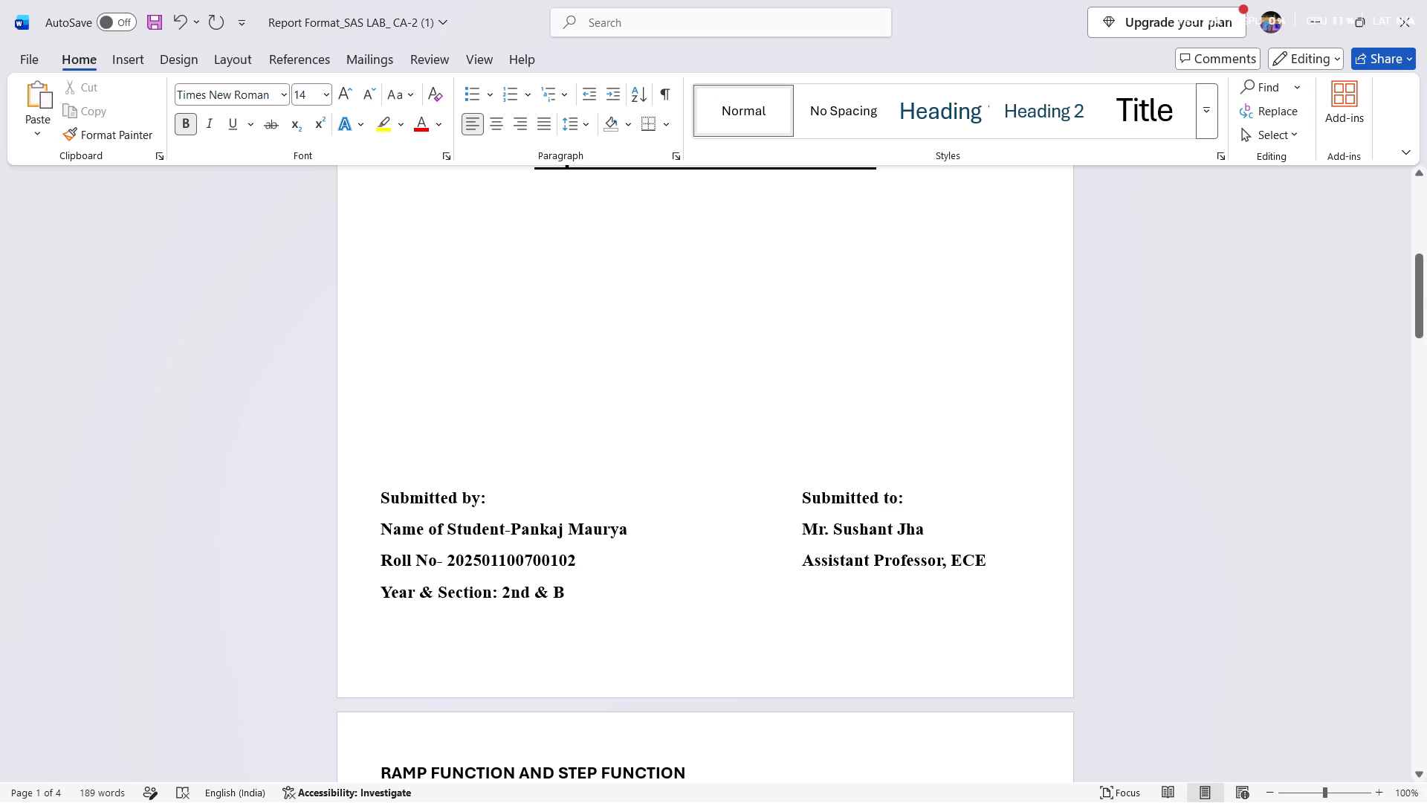
# Check the report through to the RESULT statement on the last page and save the document.
pyautogui.scroll(-14, 588, 575)
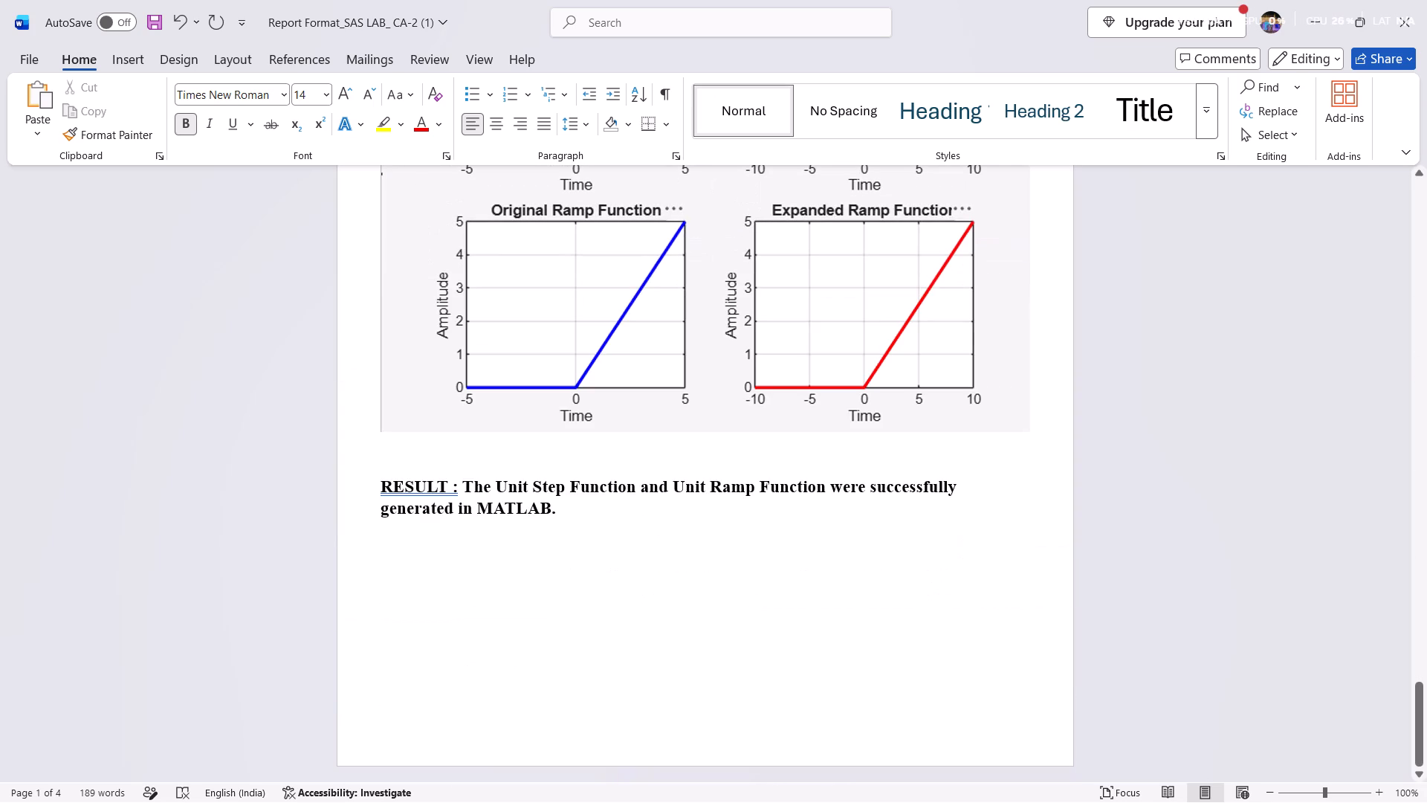
pyautogui.scroll(-1, 588, 575)
pyautogui.hotkey('ctrl', 's')
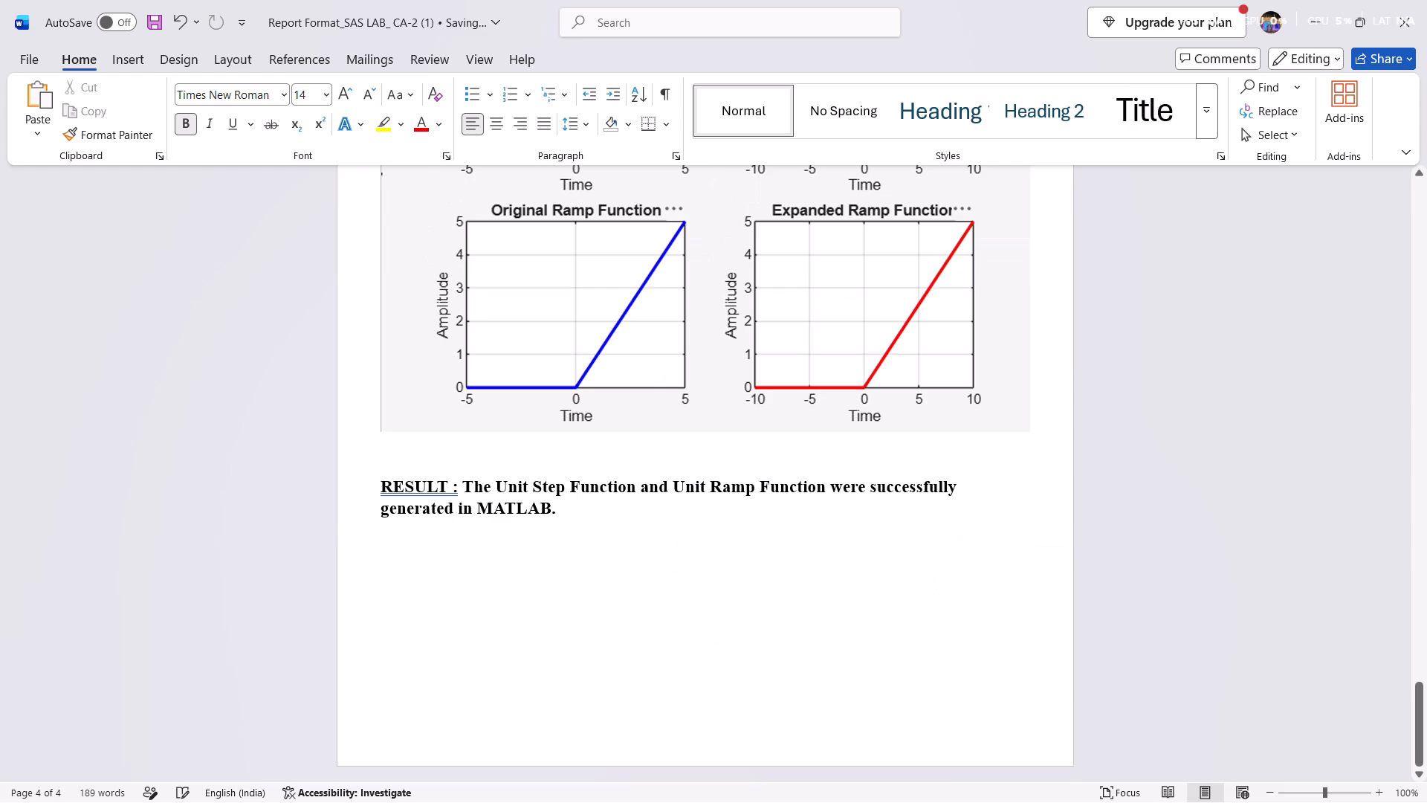
# Open the export options for the saved report.
pyautogui.click(20, 59)
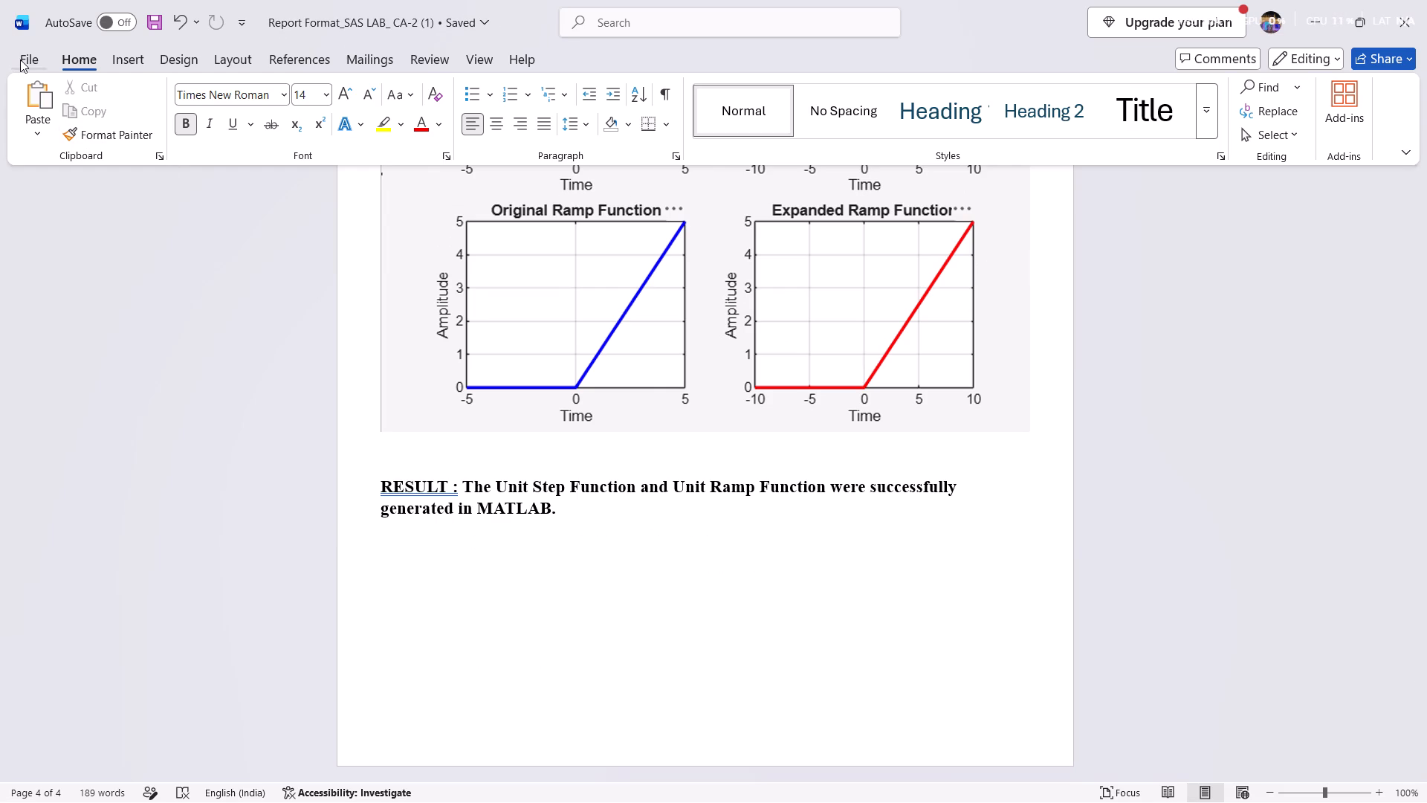
pyautogui.click(66, 416)
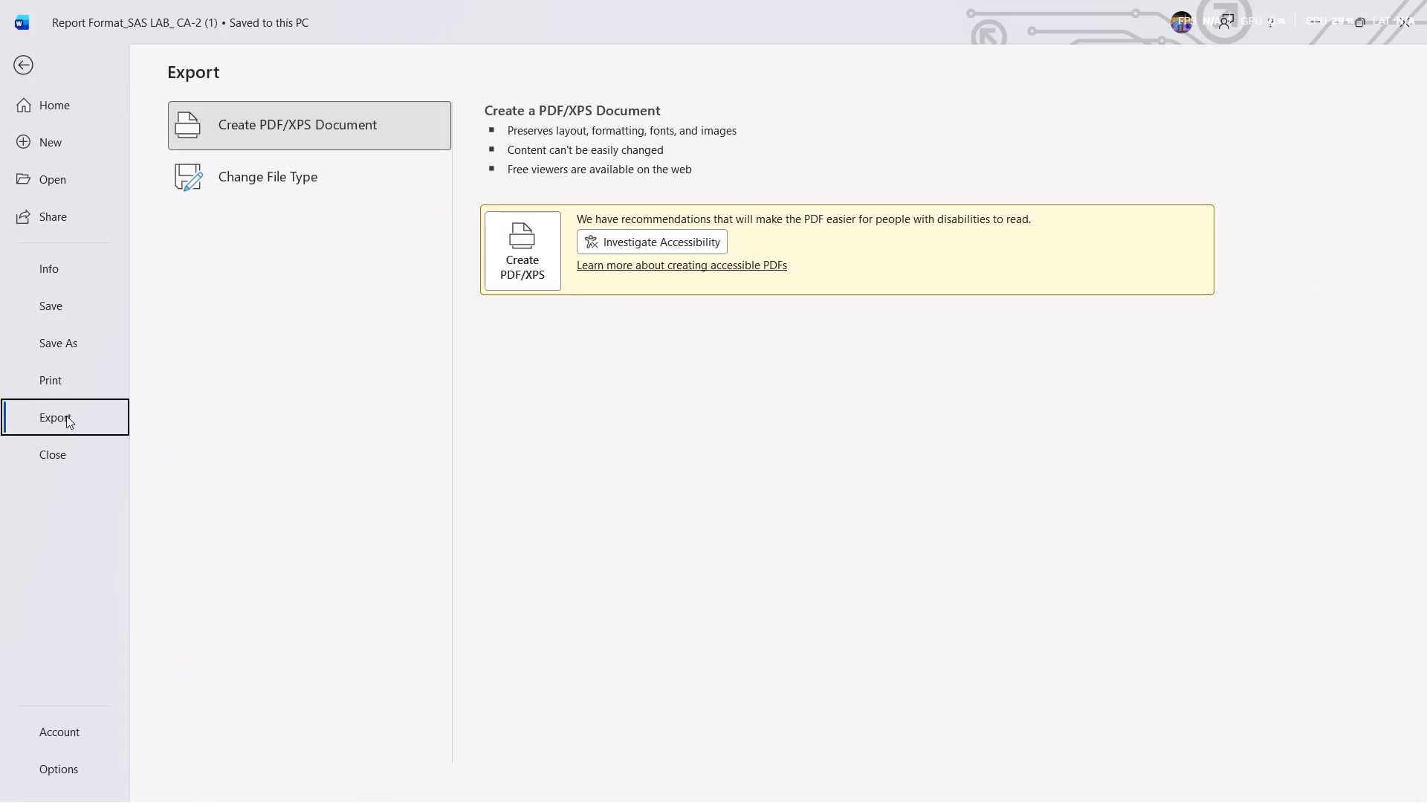
# Start creating a PDF of the lab report and choose the Desktop folder as its save location.
pyautogui.click(520, 254)
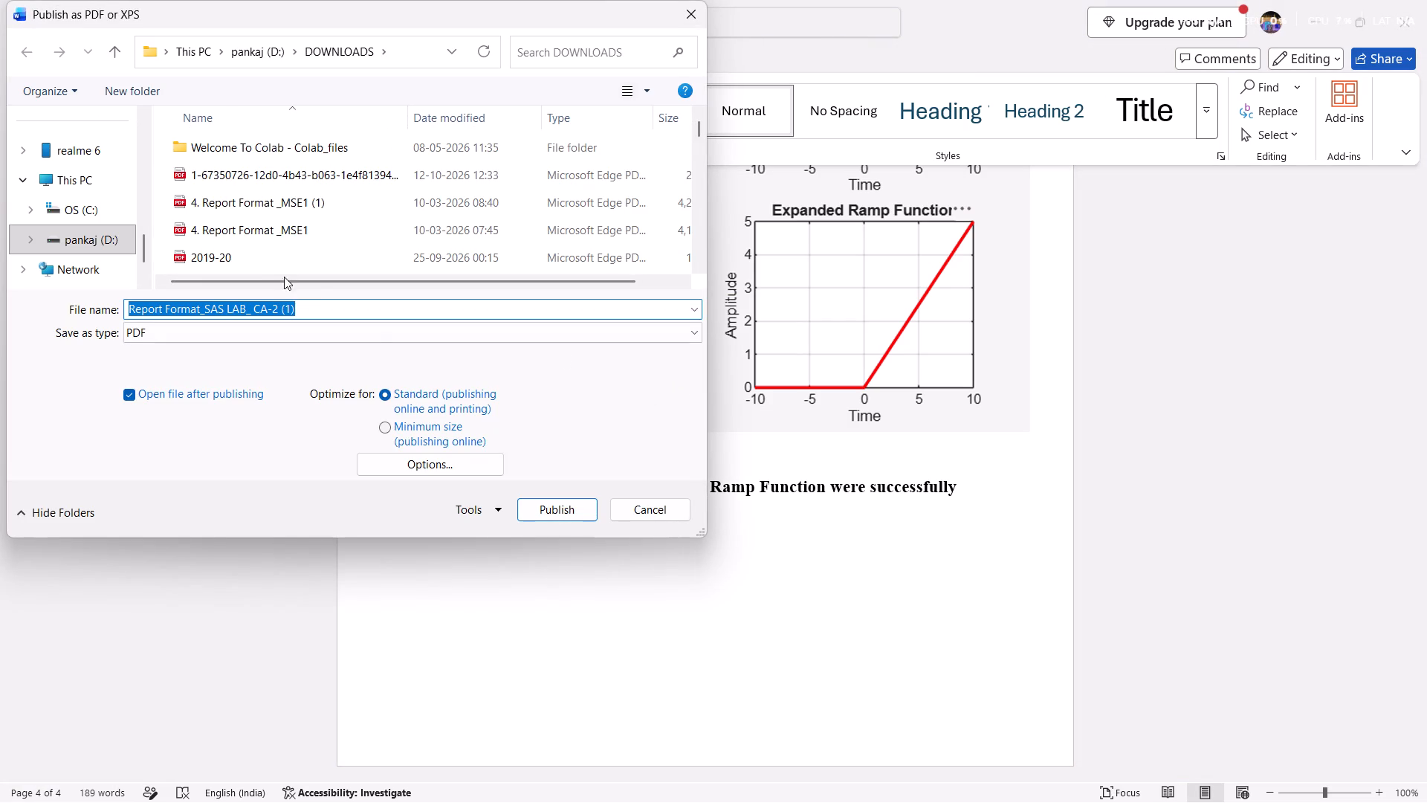
pyautogui.scroll(4, 84, 200)
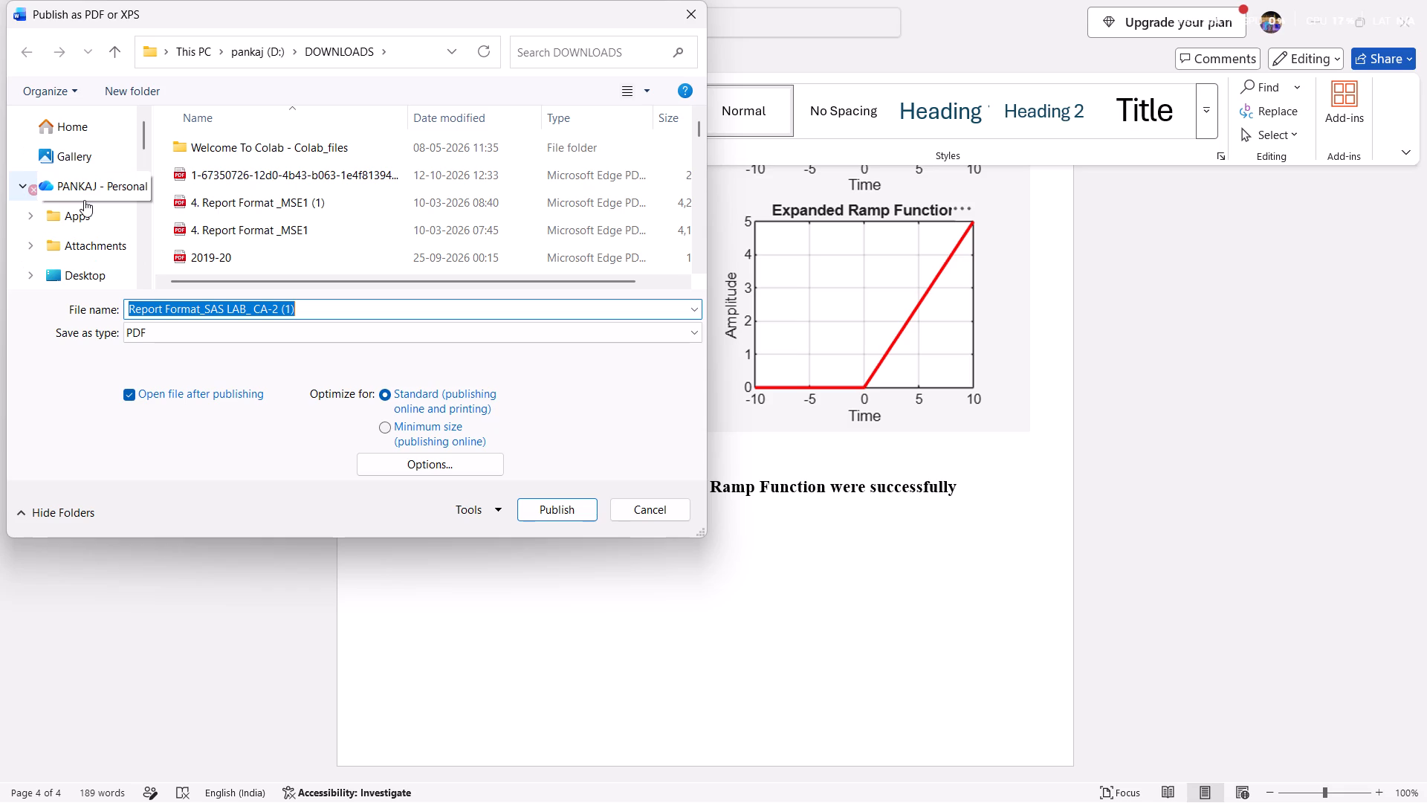
pyautogui.click(71, 271)
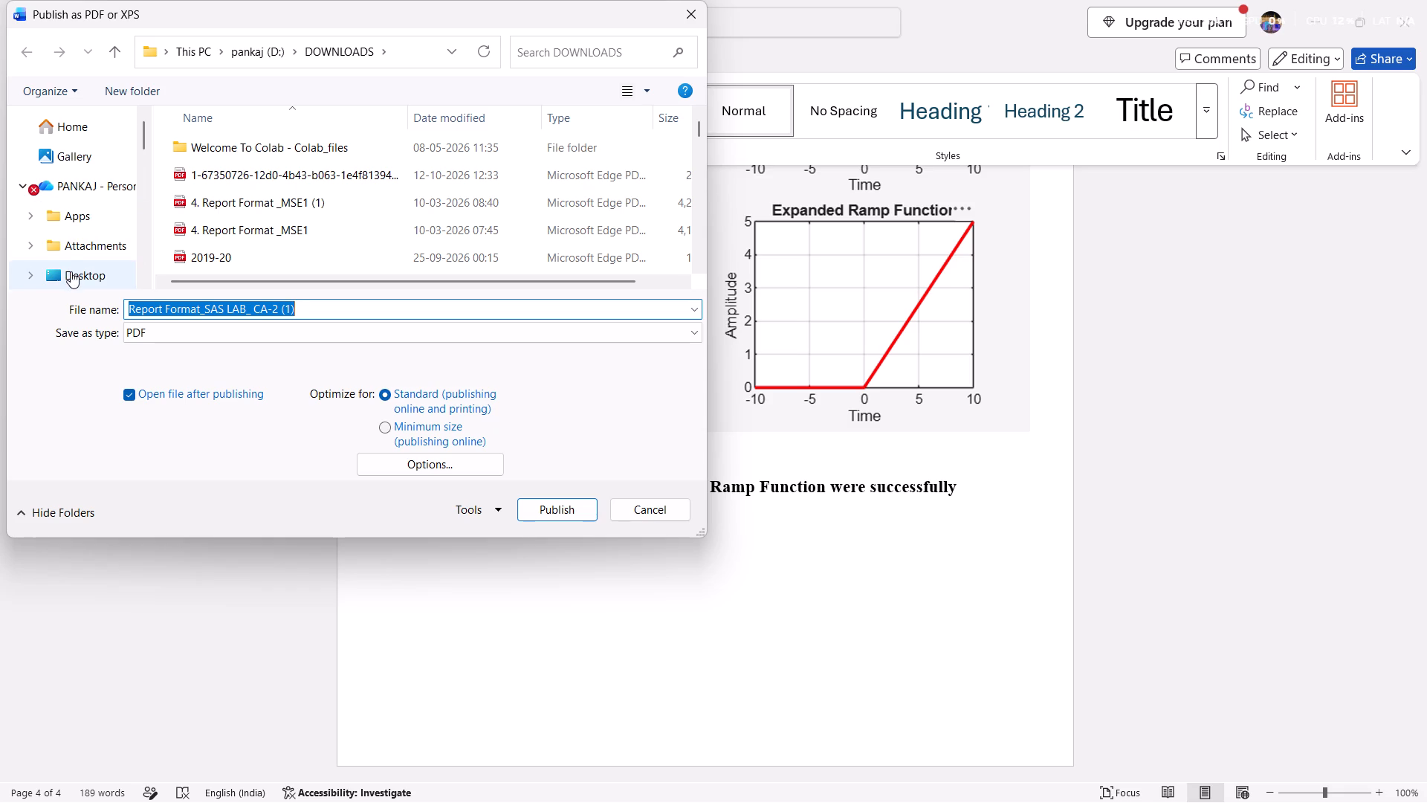
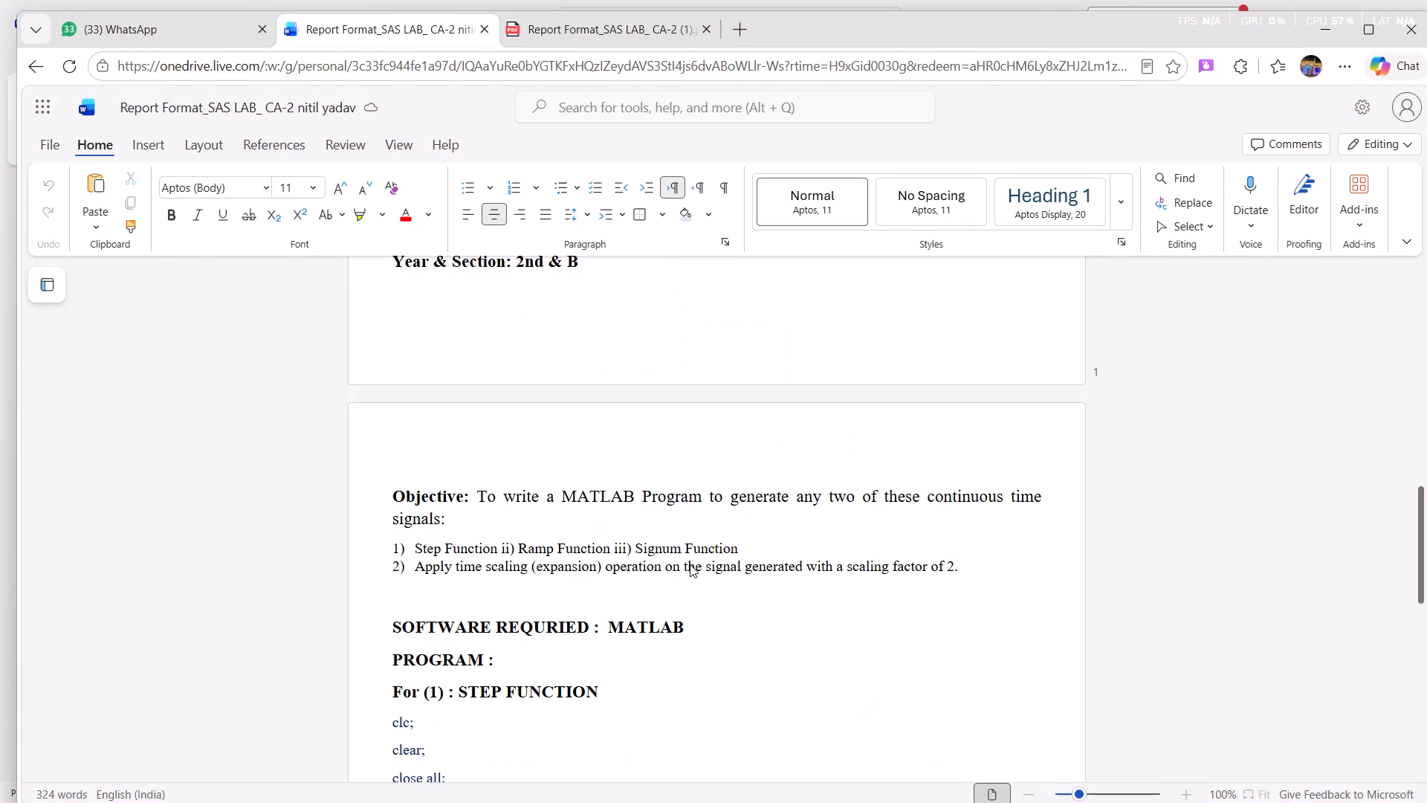
# Review the report from the Objective through the step function code, figure and RESULT to the ramp signal program.
pyautogui.scroll(-6, 690, 564)
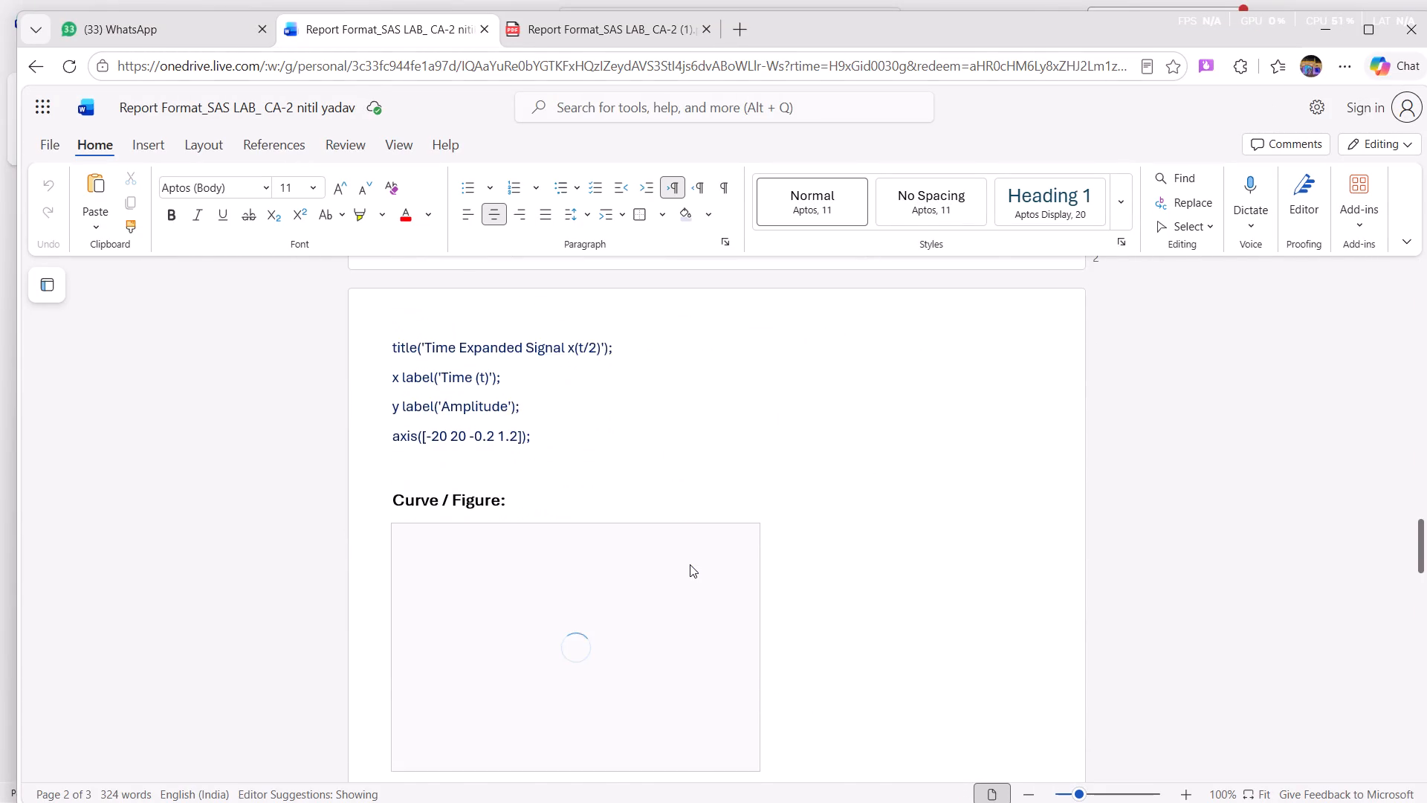
pyautogui.scroll(-2, 690, 564)
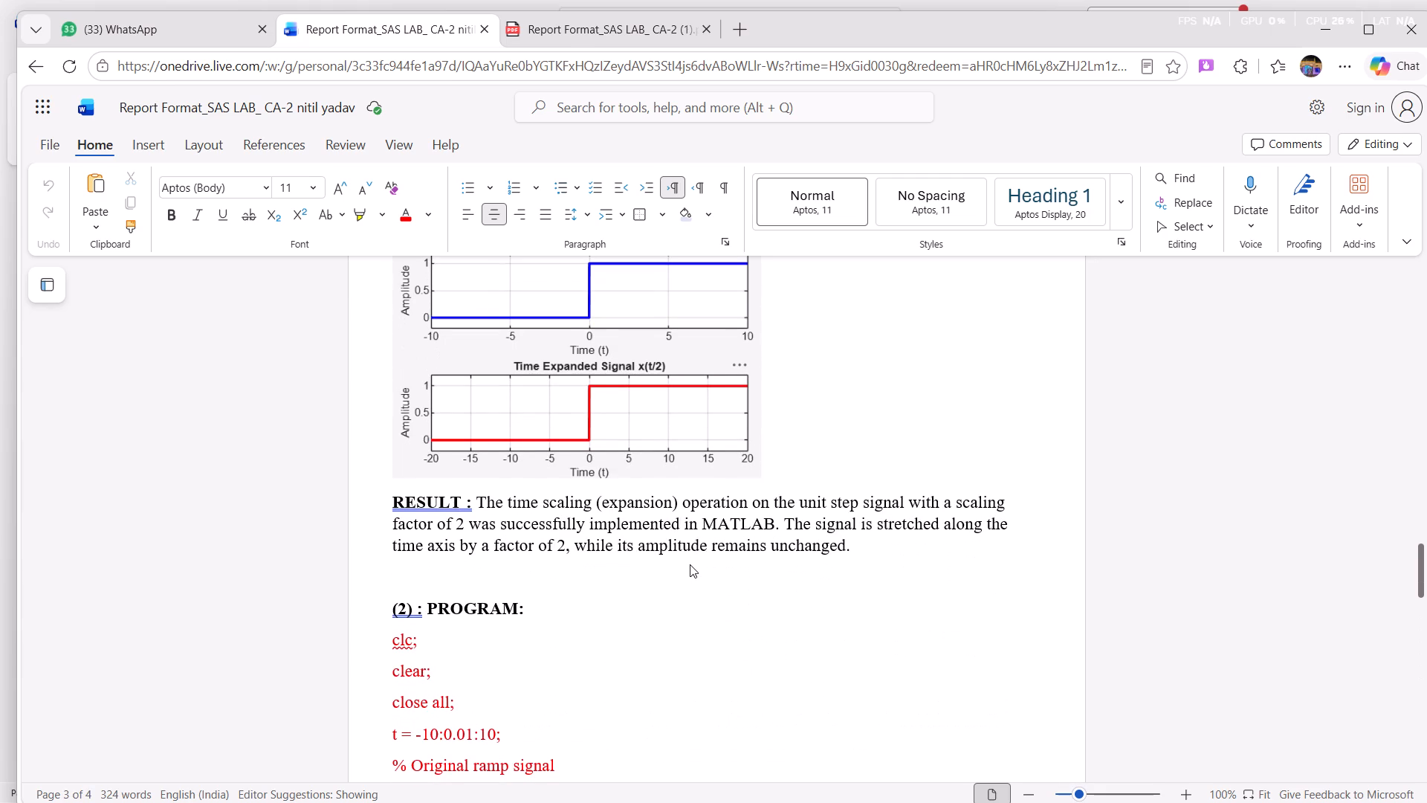
pyautogui.scroll(-1, 690, 564)
# Look through the report's program listings, figures and RESULT statements, from the last page back to the cover page.
pyautogui.scroll(-3, 690, 564)
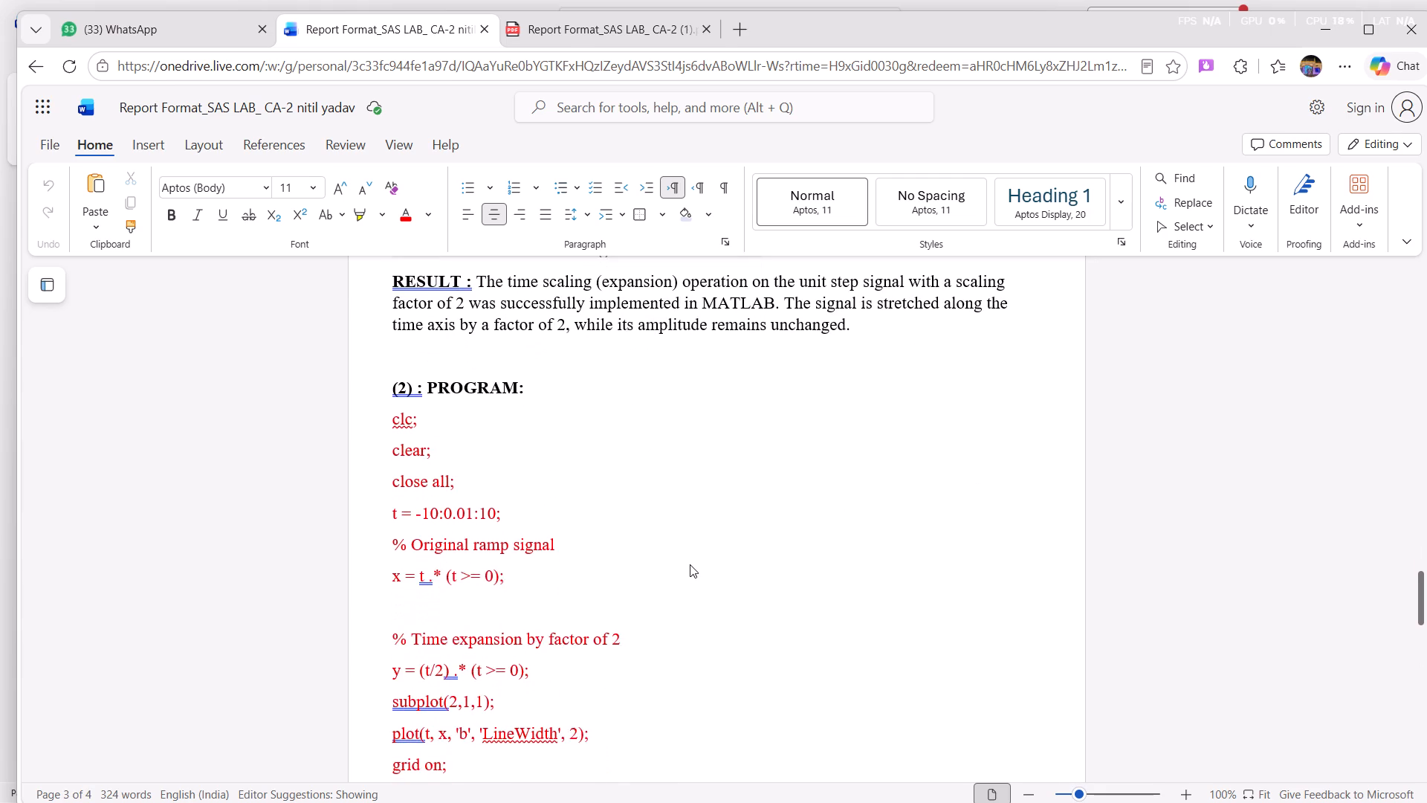
pyautogui.scroll(-7, 690, 564)
pyautogui.scroll(1, 690, 564)
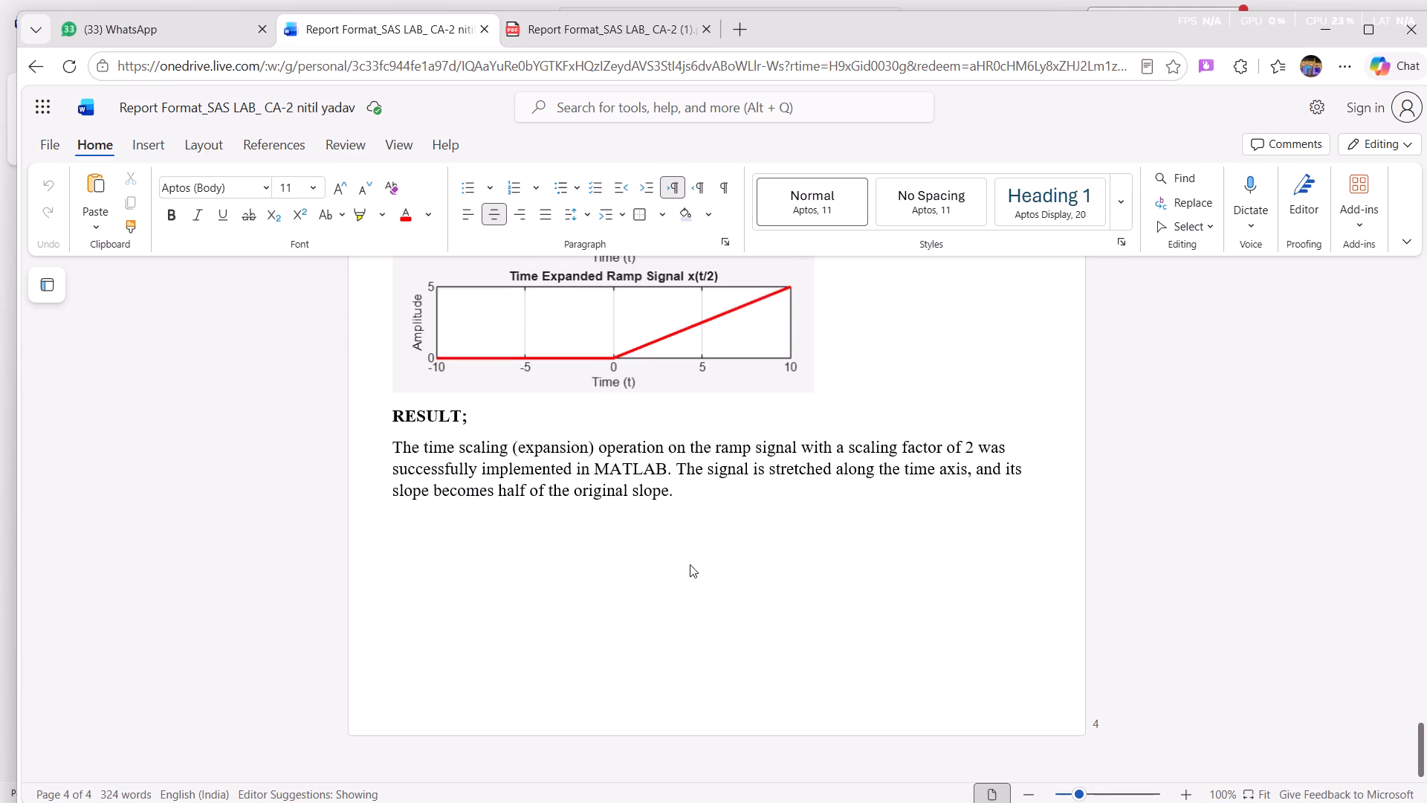
pyautogui.scroll(5, 690, 564)
pyautogui.scroll(-1, 690, 564)
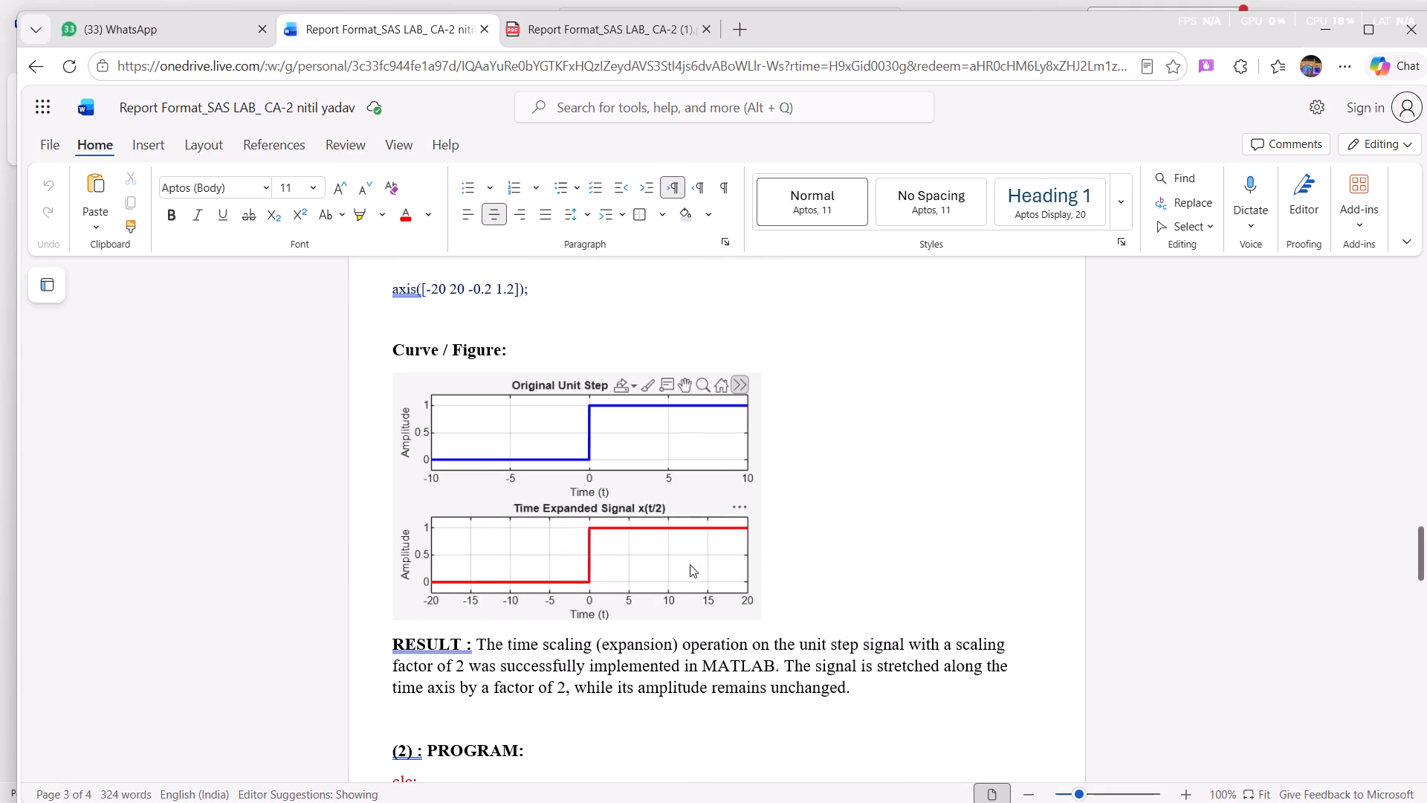
pyautogui.scroll(-1, 690, 564)
pyautogui.scroll(1, 690, 564)
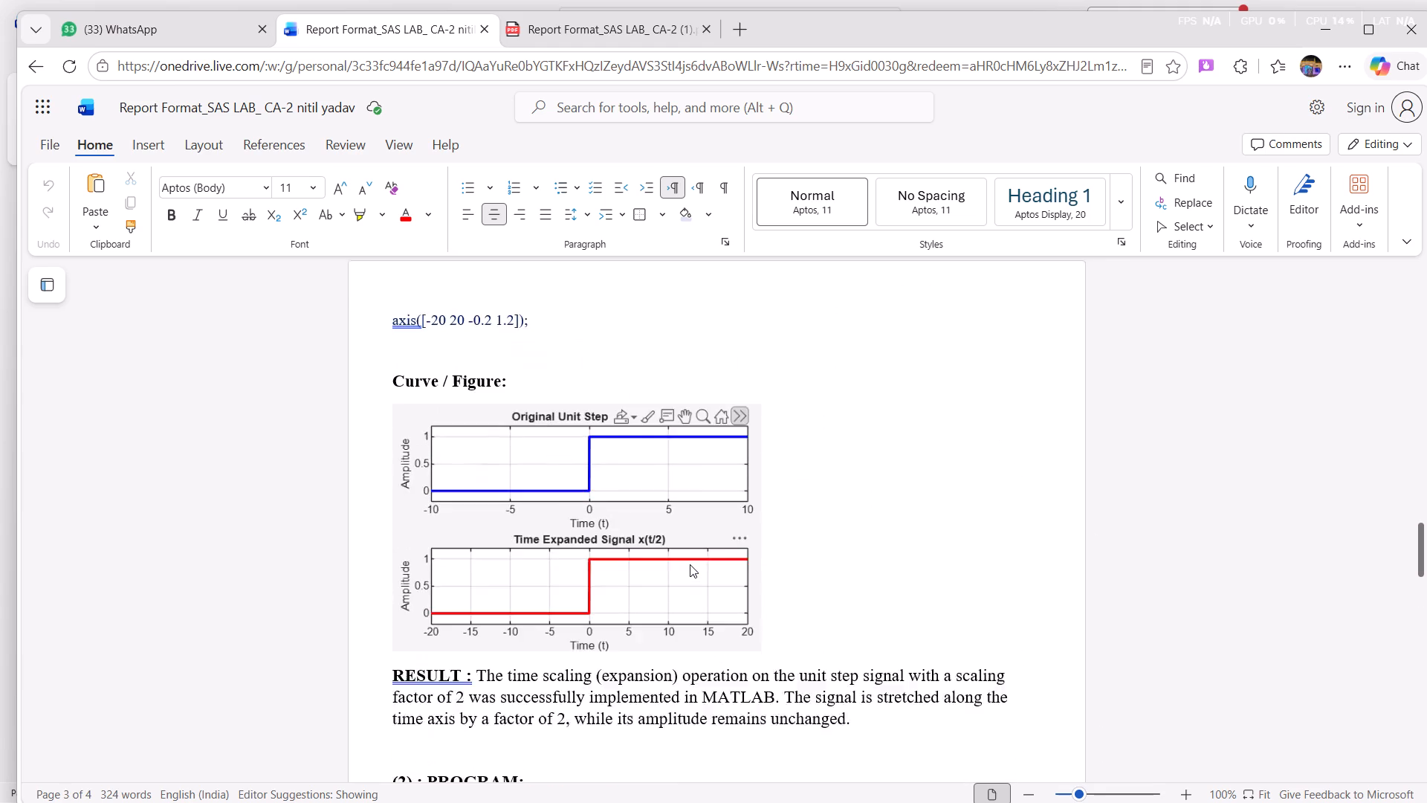
pyautogui.scroll(5, 690, 564)
pyautogui.scroll(-4, 654, 540)
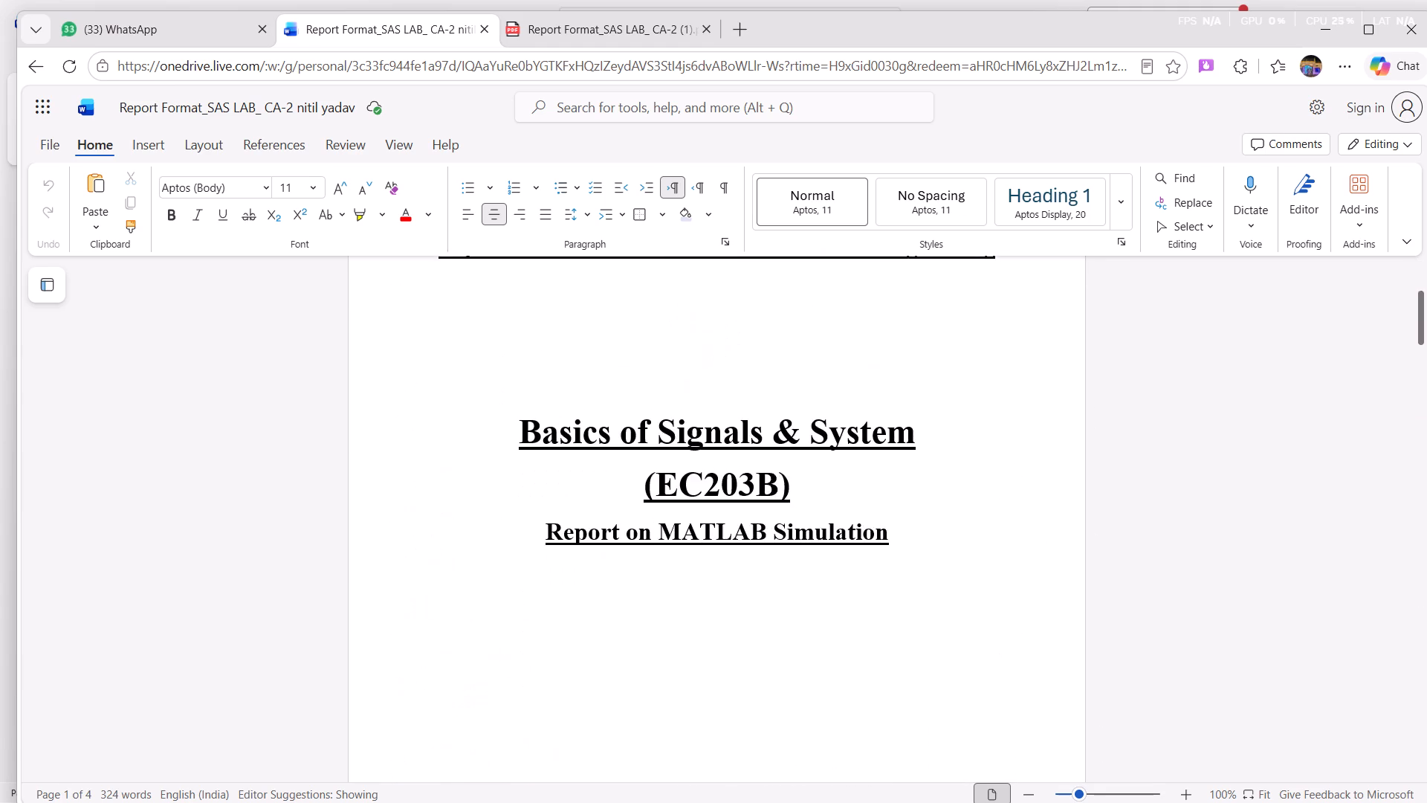
# Replace the student's name under Submitted by on the cover page with the next student's full name.
pyautogui.scroll(-1, 654, 540)
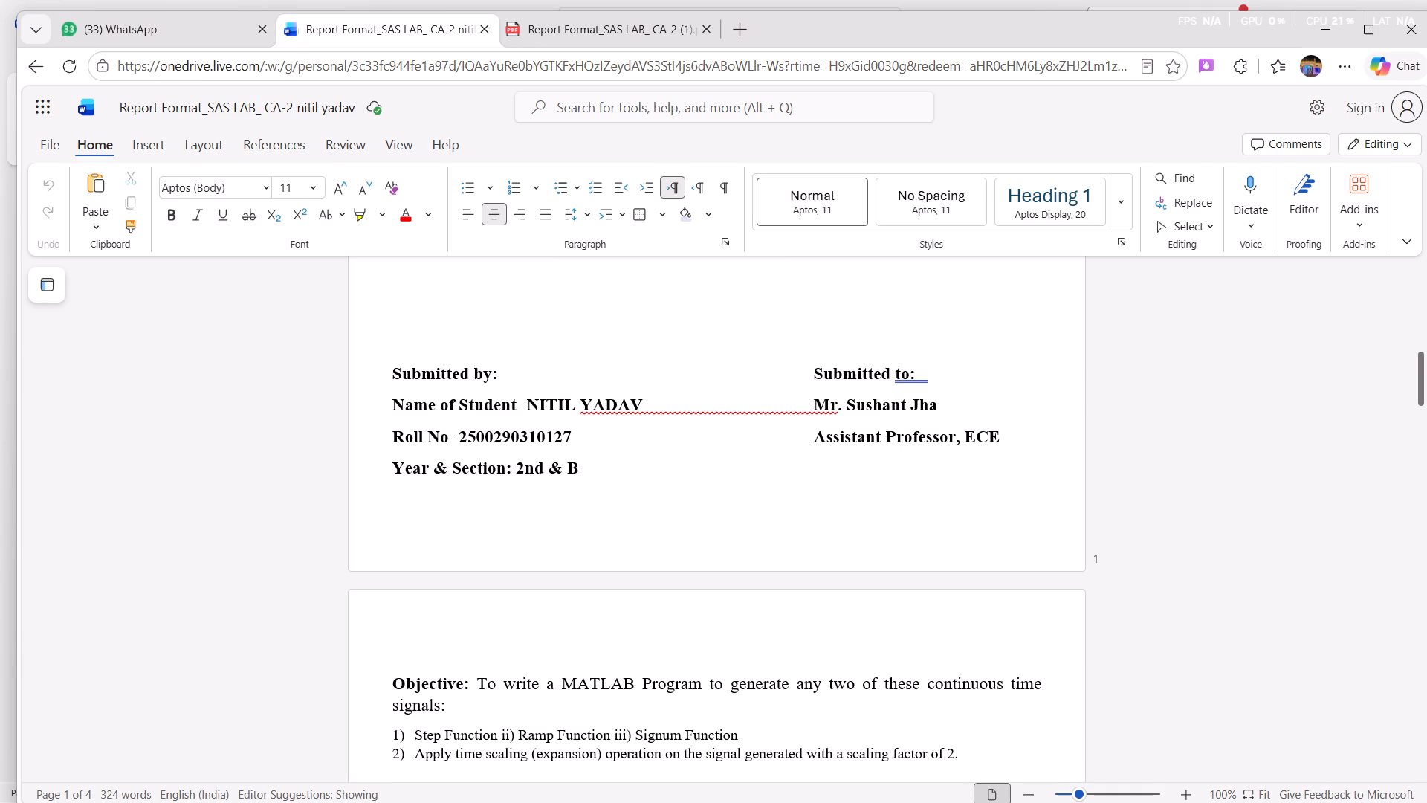
pyautogui.click(618, 410)
pyautogui.click(649, 401)
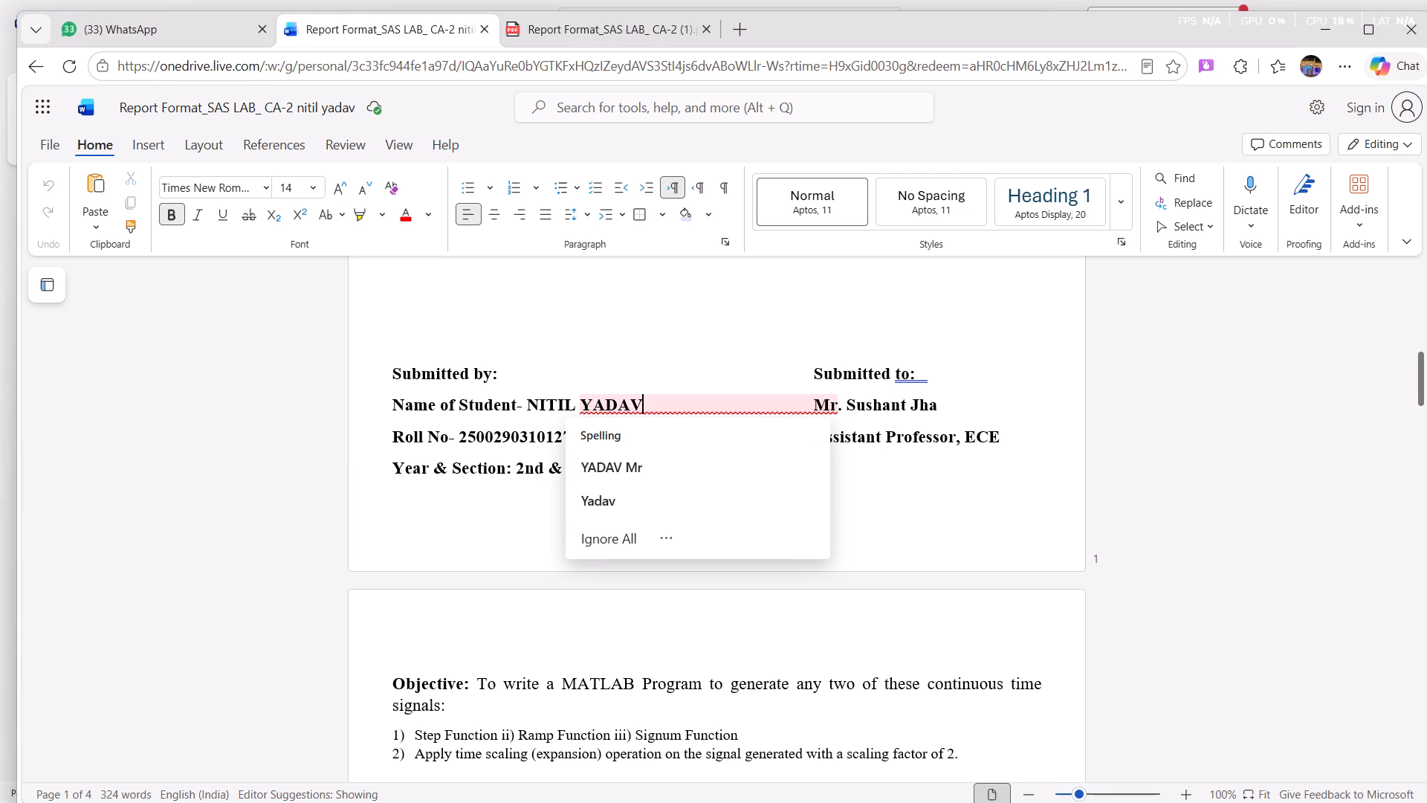
pyautogui.press('BackSpace')
pyautogui.press('BackSpace')
pyautogui.press('BackSpace')
pyautogui.press('BackSpace')
pyautogui.press('BackSpace')
pyautogui.press('BackSpace')
pyautogui.press('BackSpace')
pyautogui.press('BackSpace')
pyautogui.press('BackSpace')
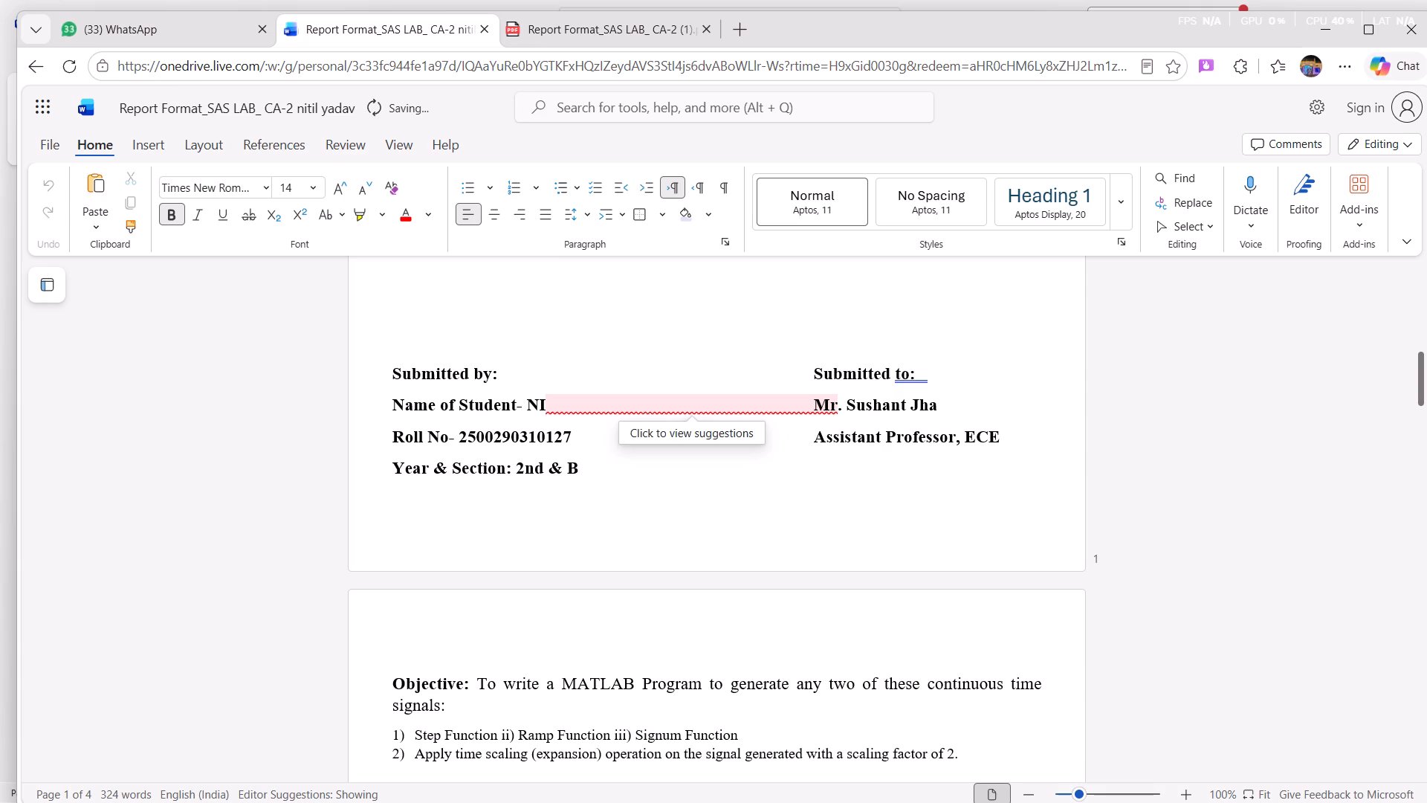
pyautogui.press('BackSpace')
pyautogui.press('BackSpace')
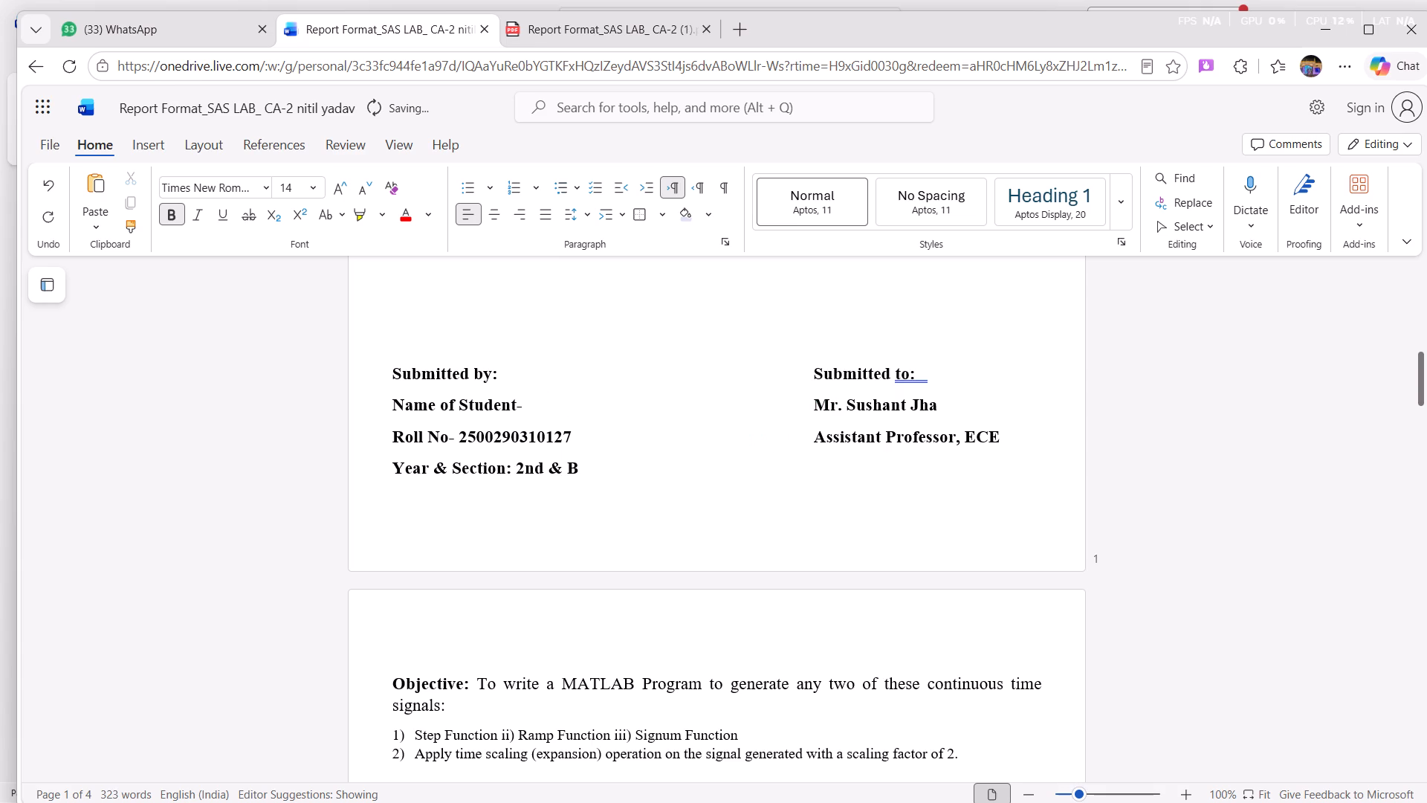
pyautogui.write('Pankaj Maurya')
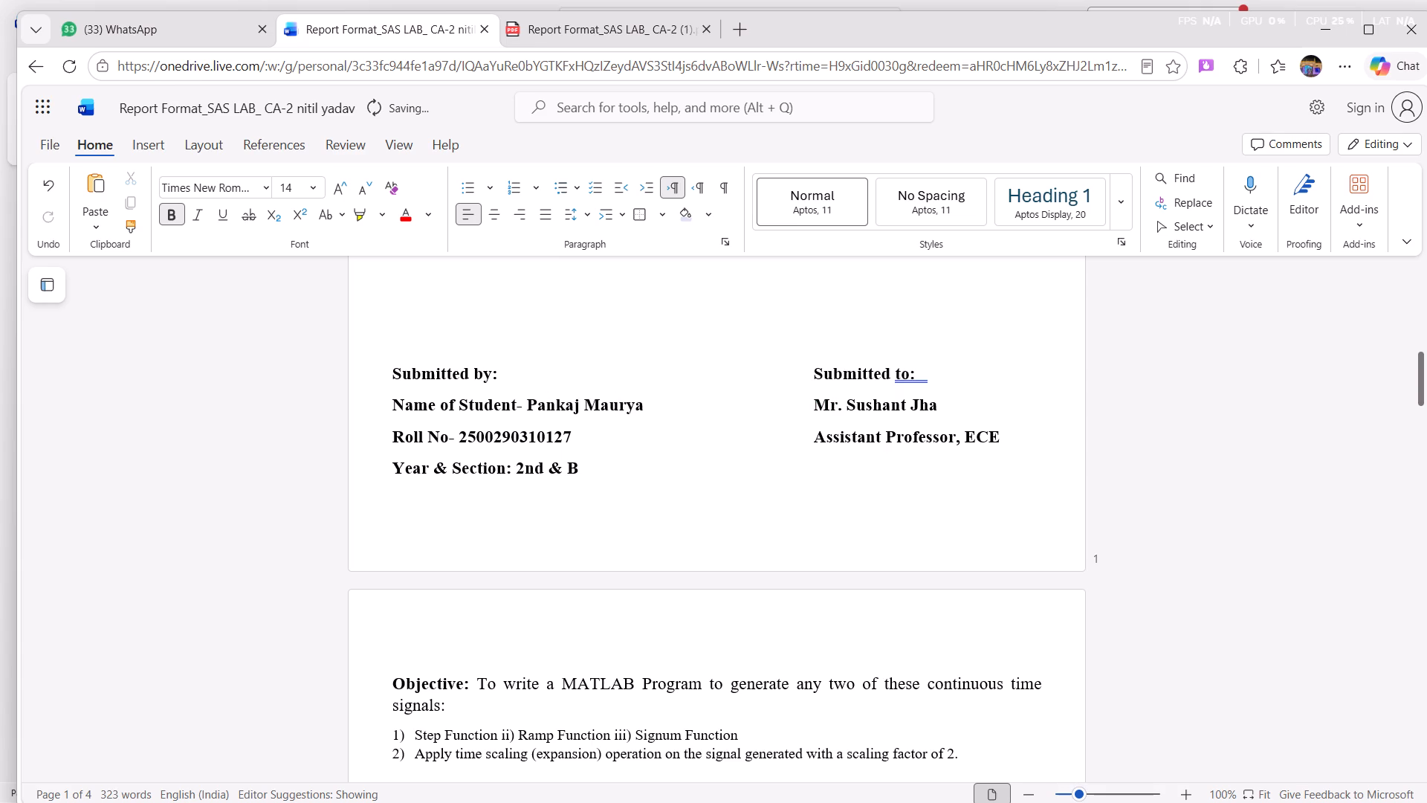
# Change the last two digits of the roll number on the cover page to match the new student's roll number.
pyautogui.click(574, 436)
pyautogui.press('BackSpace')
pyautogui.press('BackSpace')
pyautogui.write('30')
# Export the updated report as a PDF and download it.
pyautogui.scroll(-4, 574, 434)
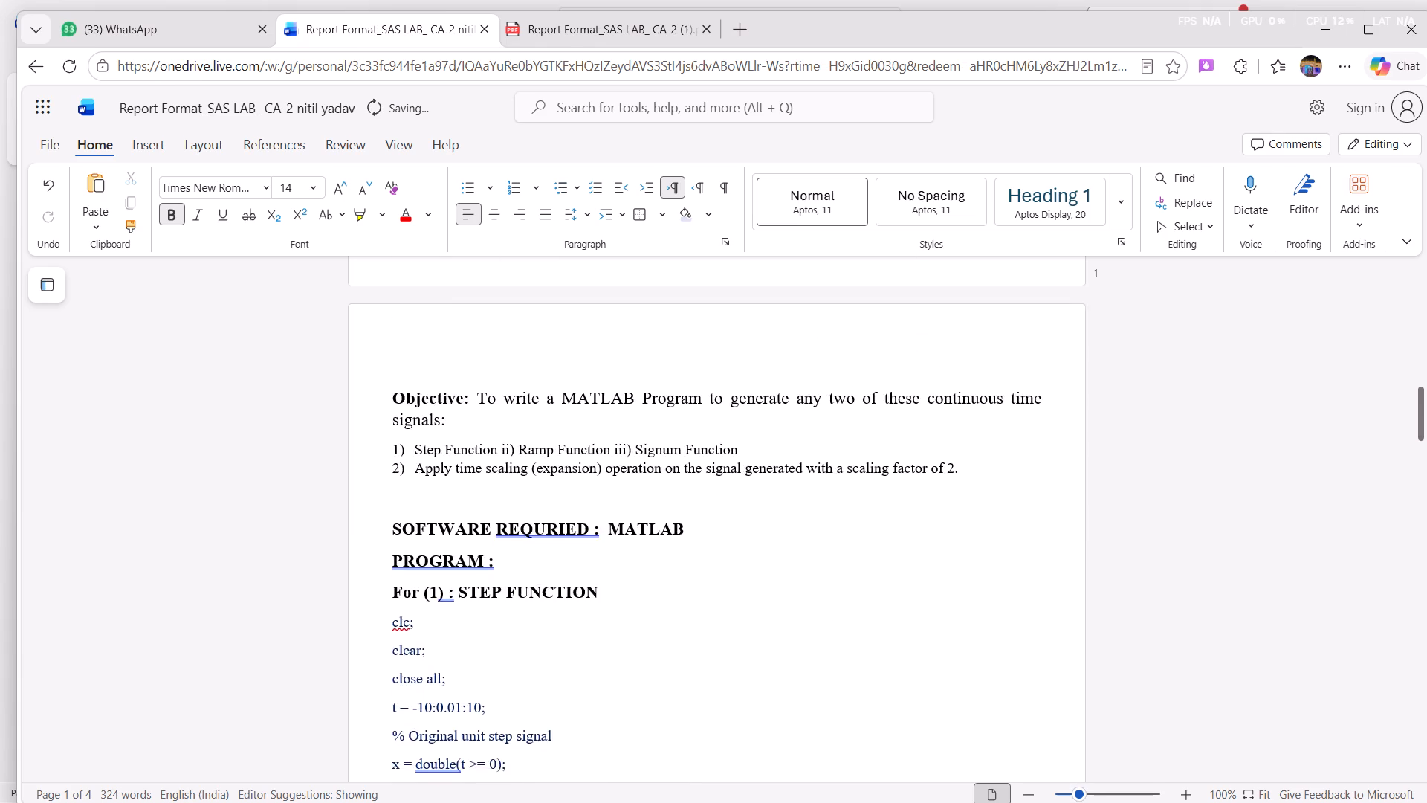
pyautogui.scroll(5, 574, 434)
pyautogui.click(49, 152)
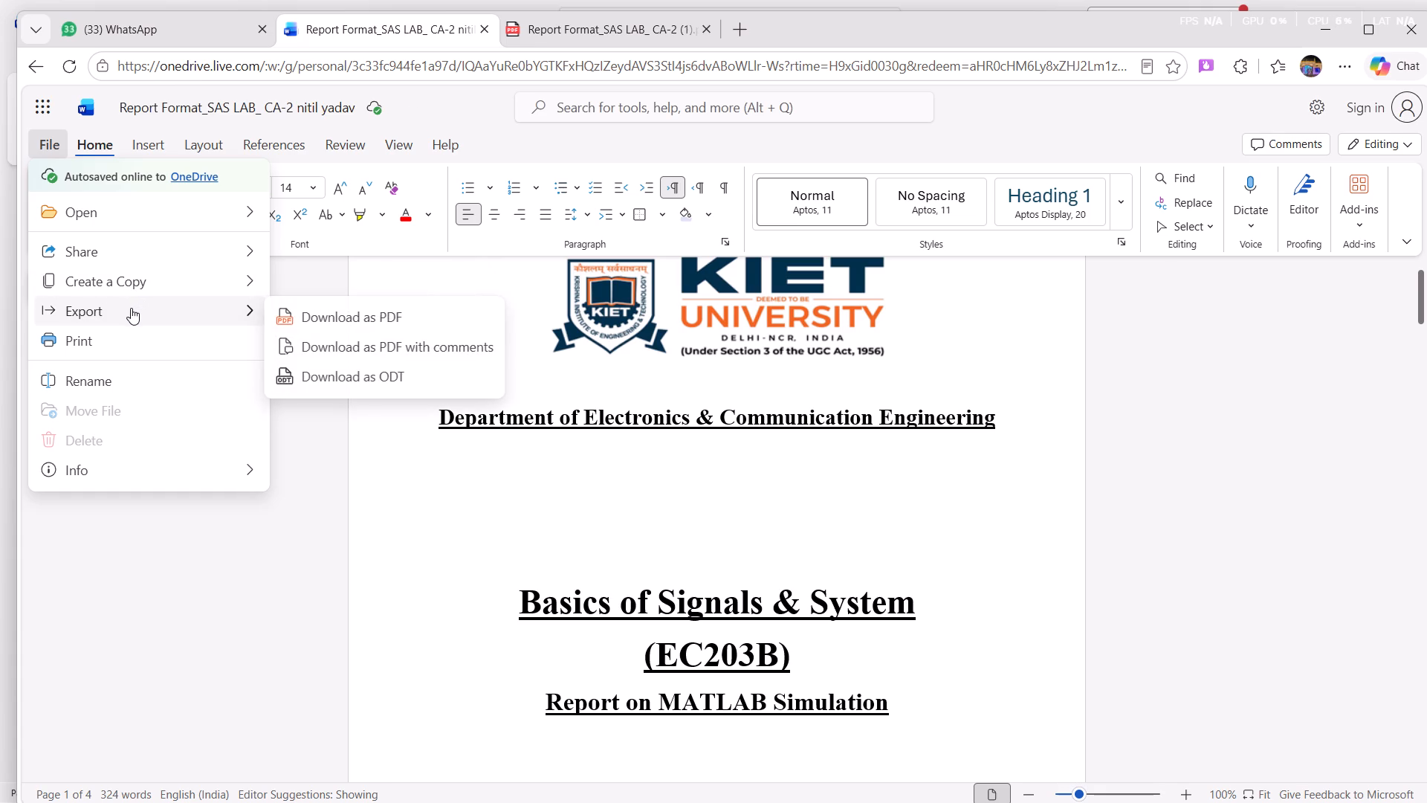
pyautogui.click(306, 322)
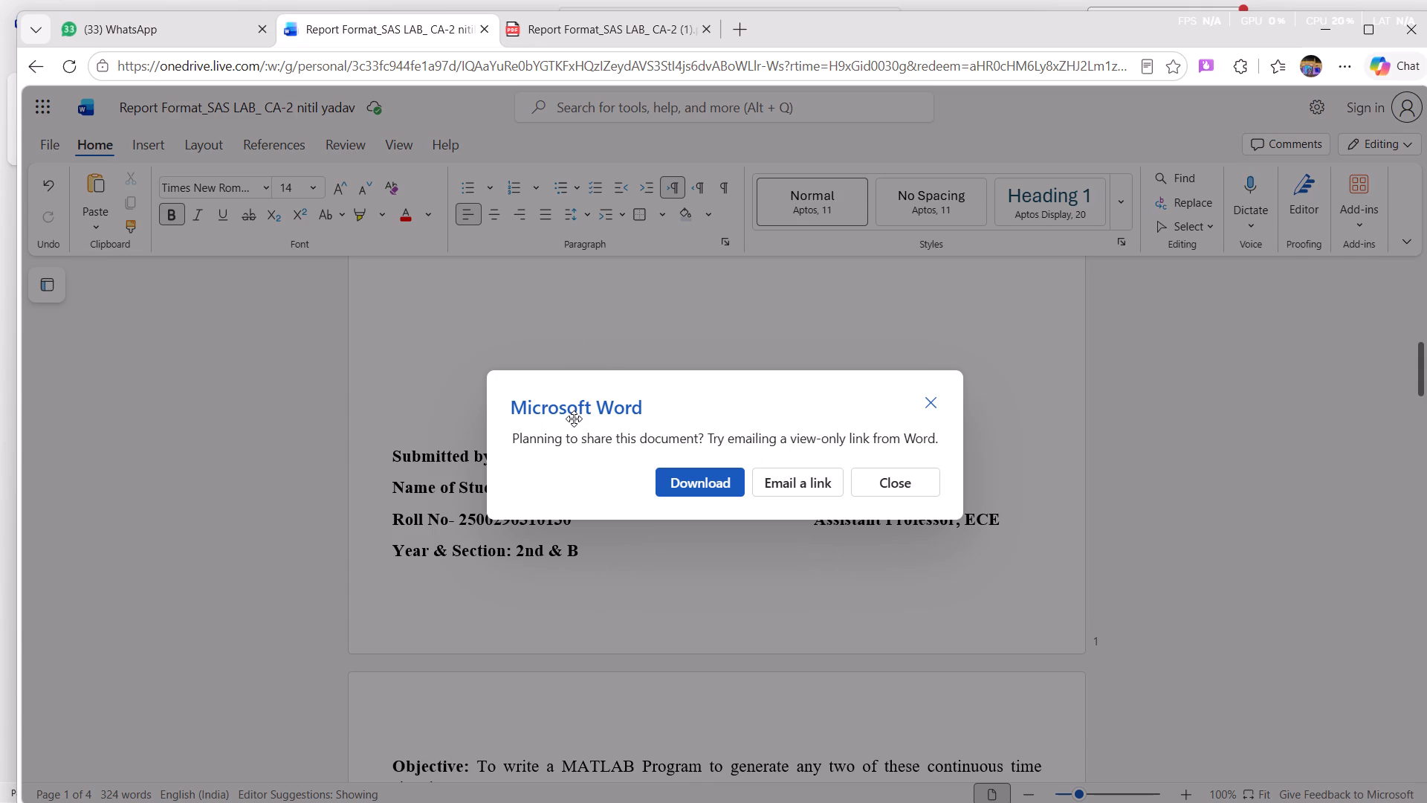
pyautogui.click(678, 473)
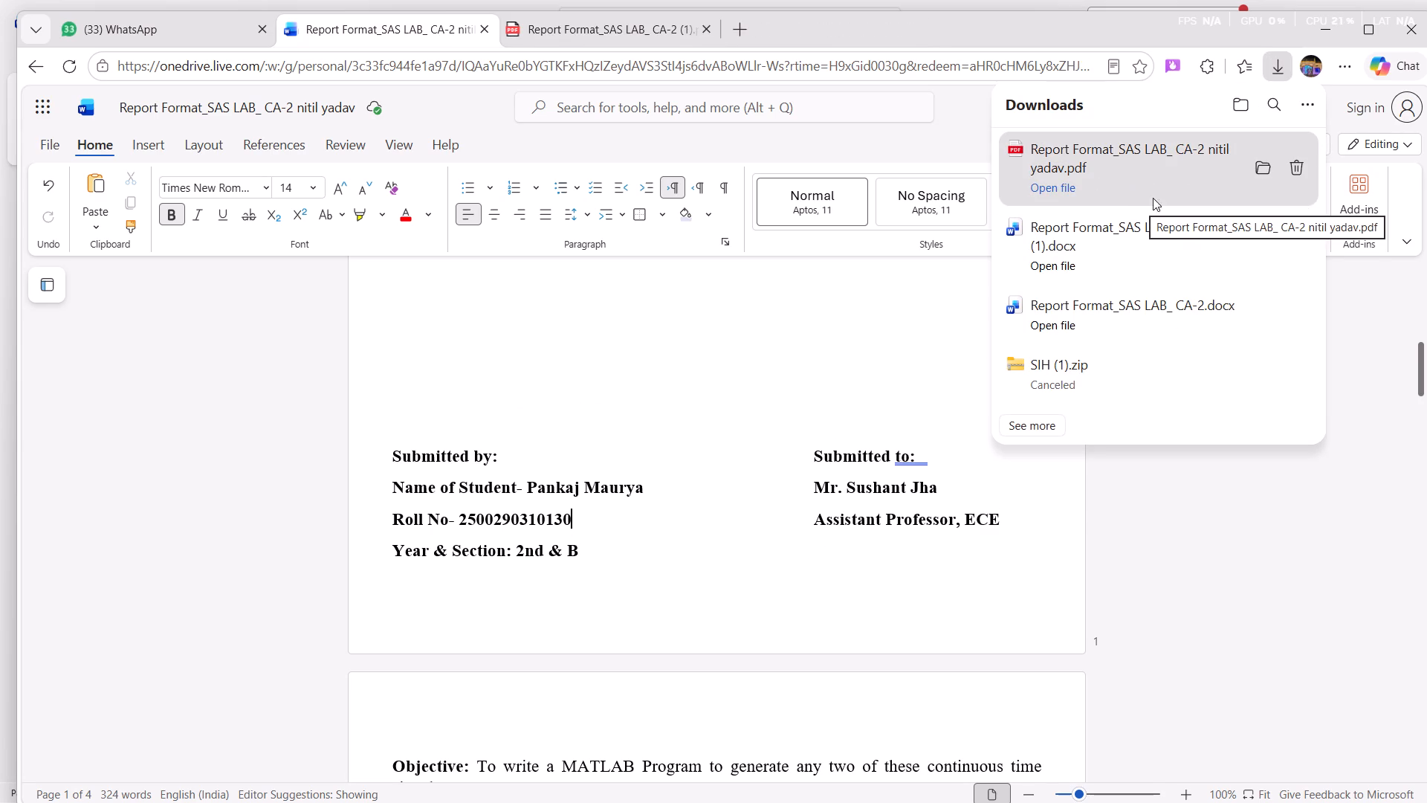
# Open the downloaded PDF and check its pages from the cover to the ramp signal program on page 4.
pyautogui.click(1050, 187)
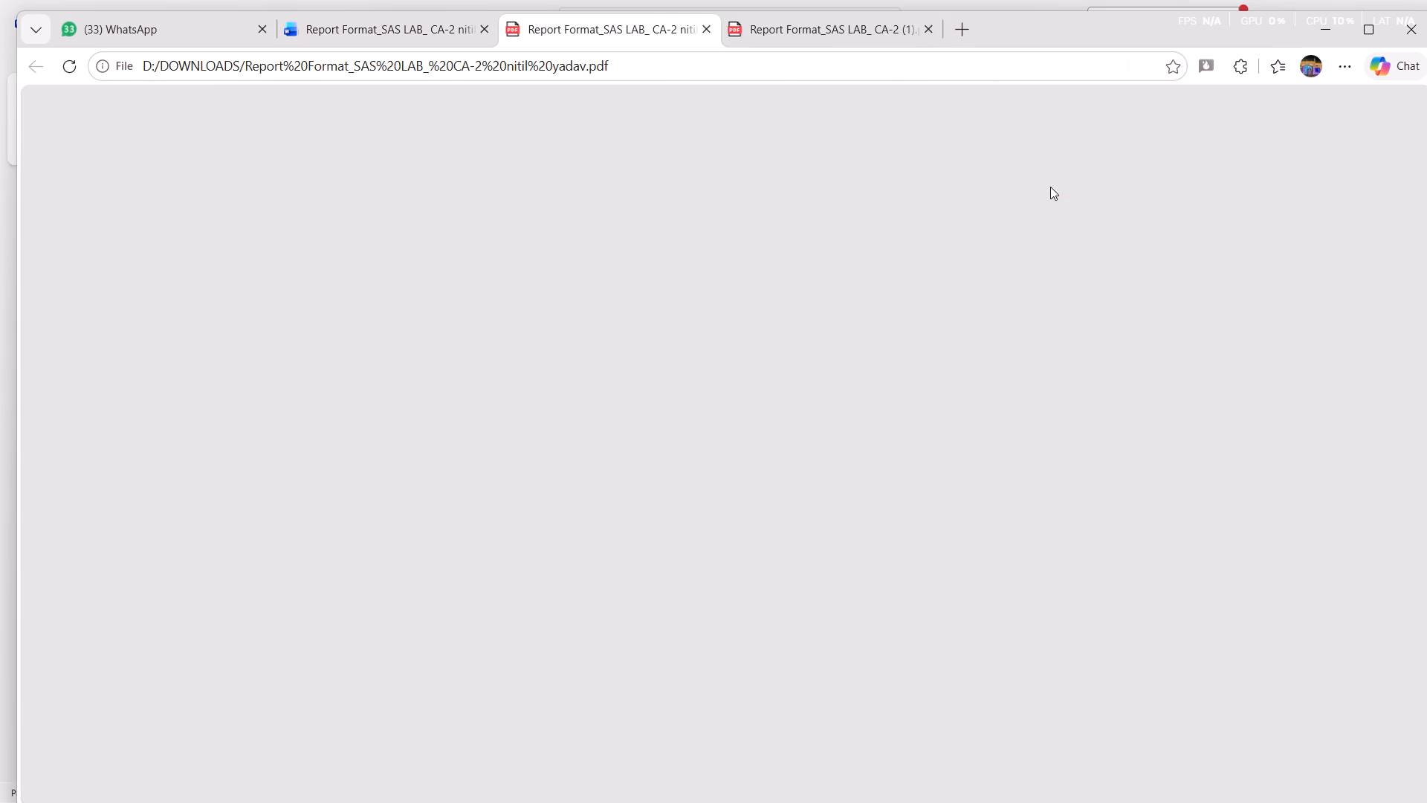
pyautogui.scroll(-6, 791, 484)
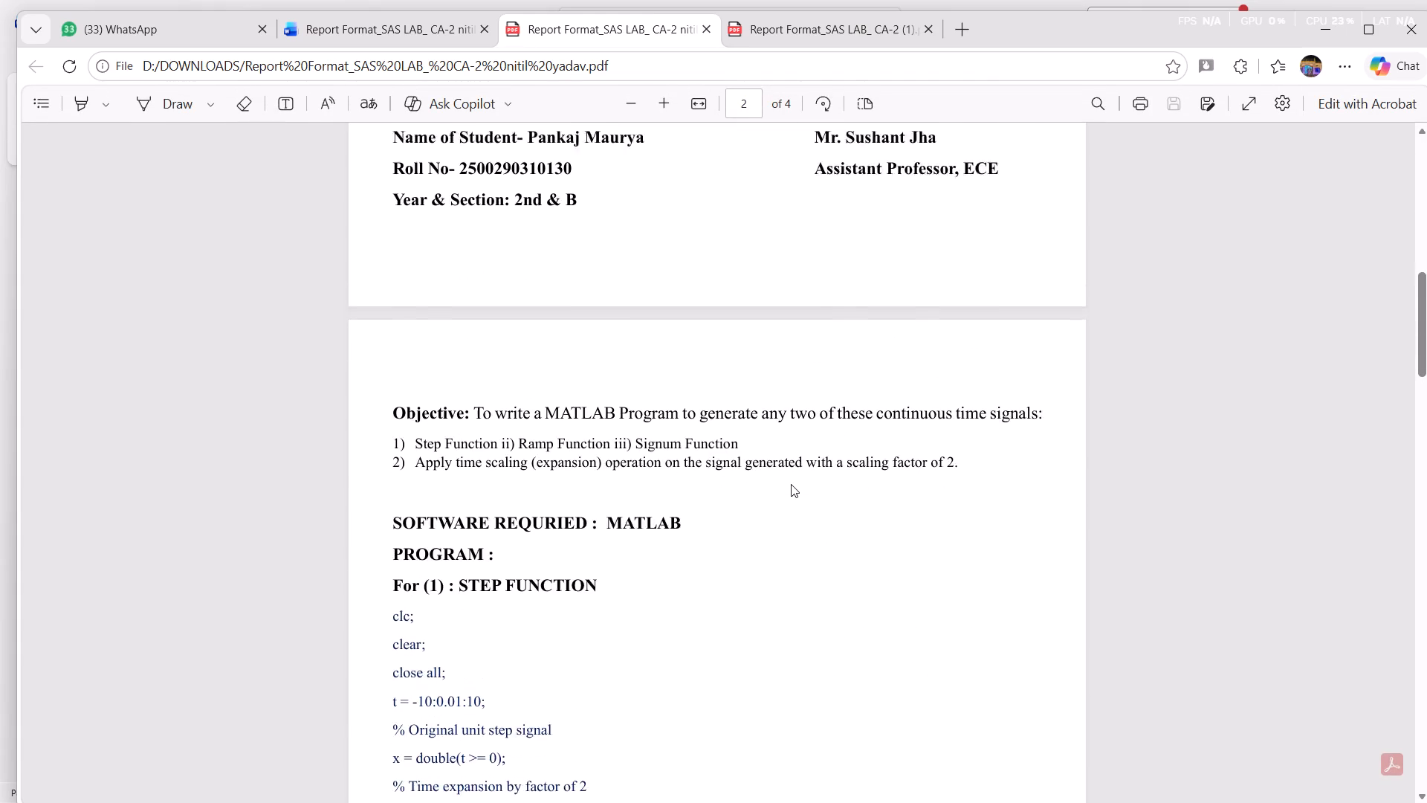
pyautogui.scroll(-6, 791, 484)
pyautogui.scroll(3, 791, 484)
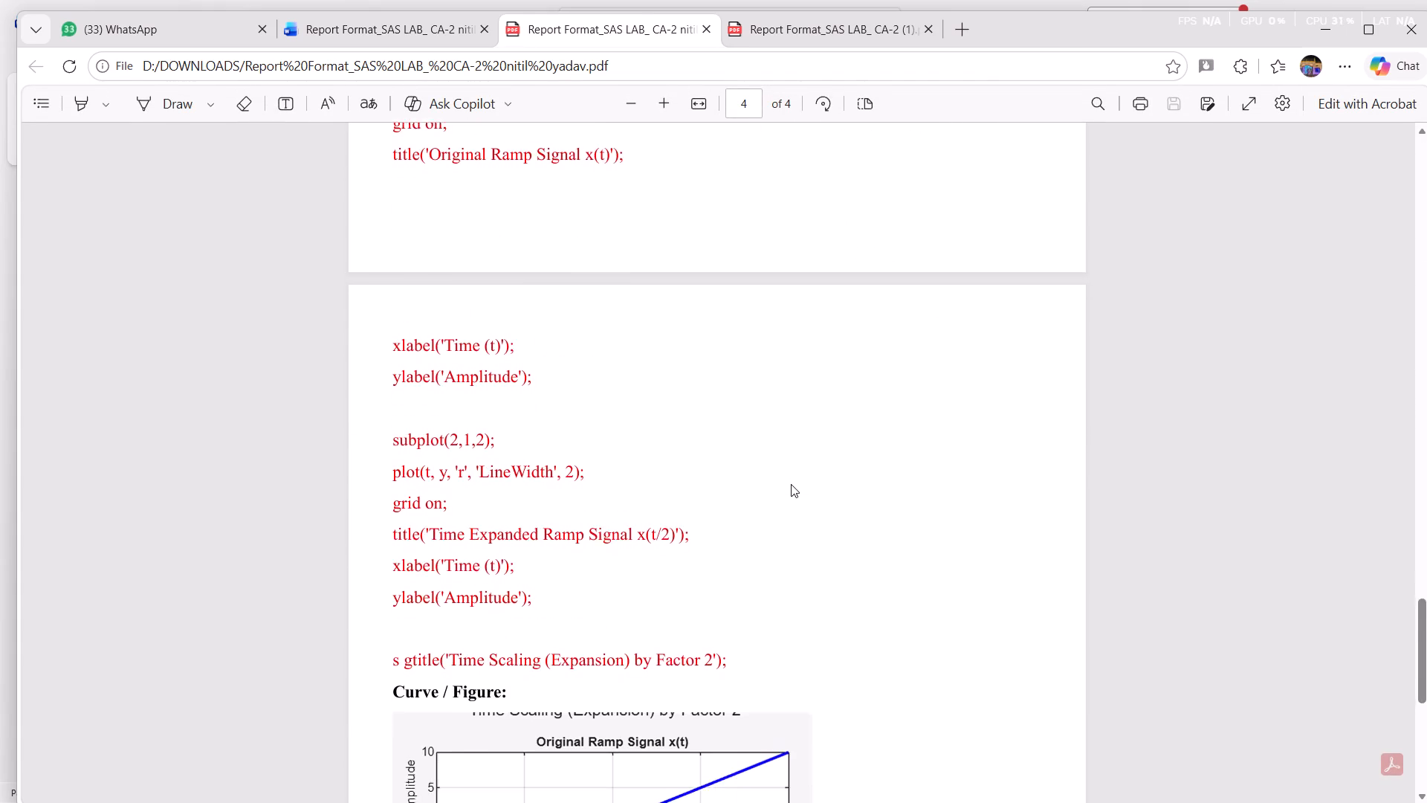
pyautogui.scroll(8, 791, 484)
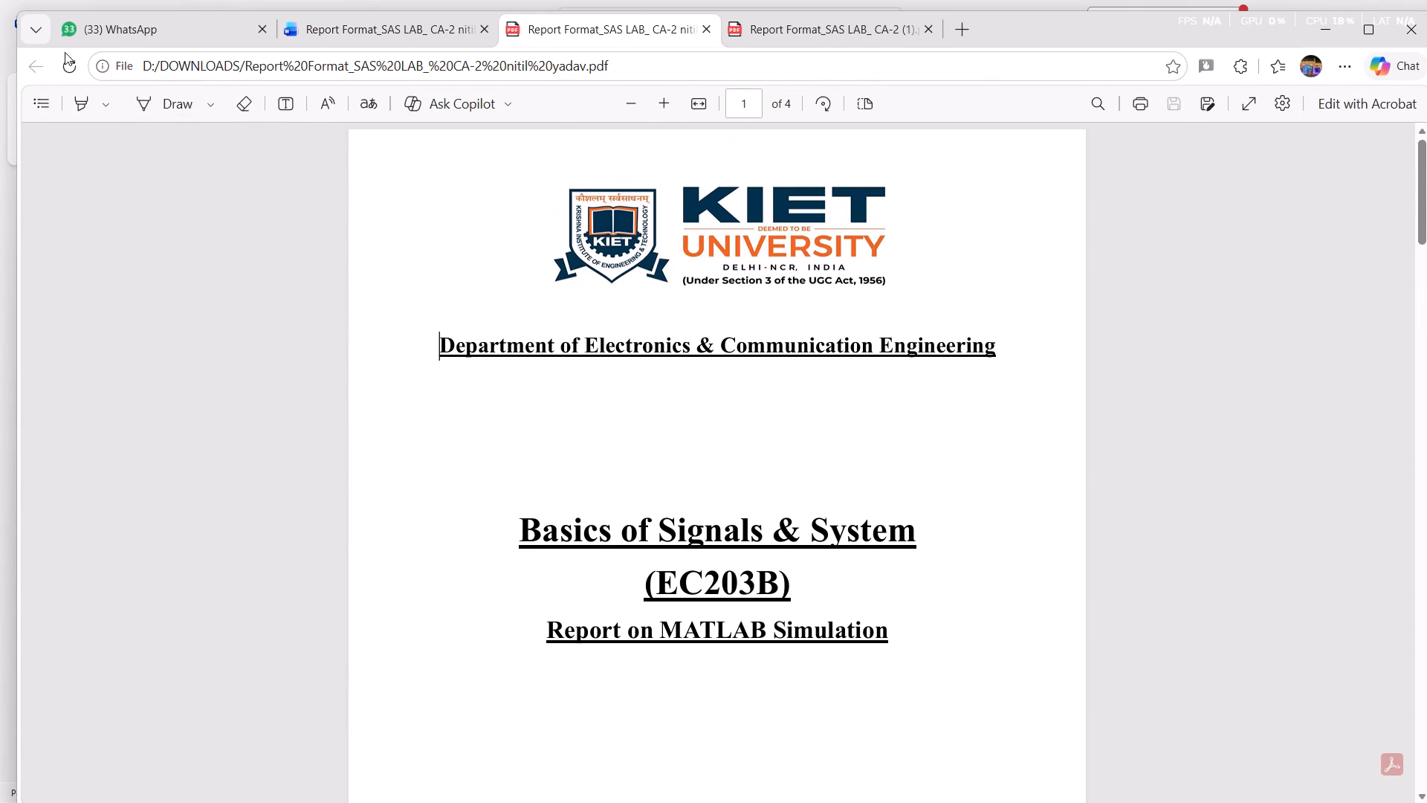
# Locate the downloaded PDF in its folder and rename it, replacing the old student's name after "Report Format_SAS LAB_ CA-2" with the new student's name.
pyautogui.hotkey('ctrl', 'j')
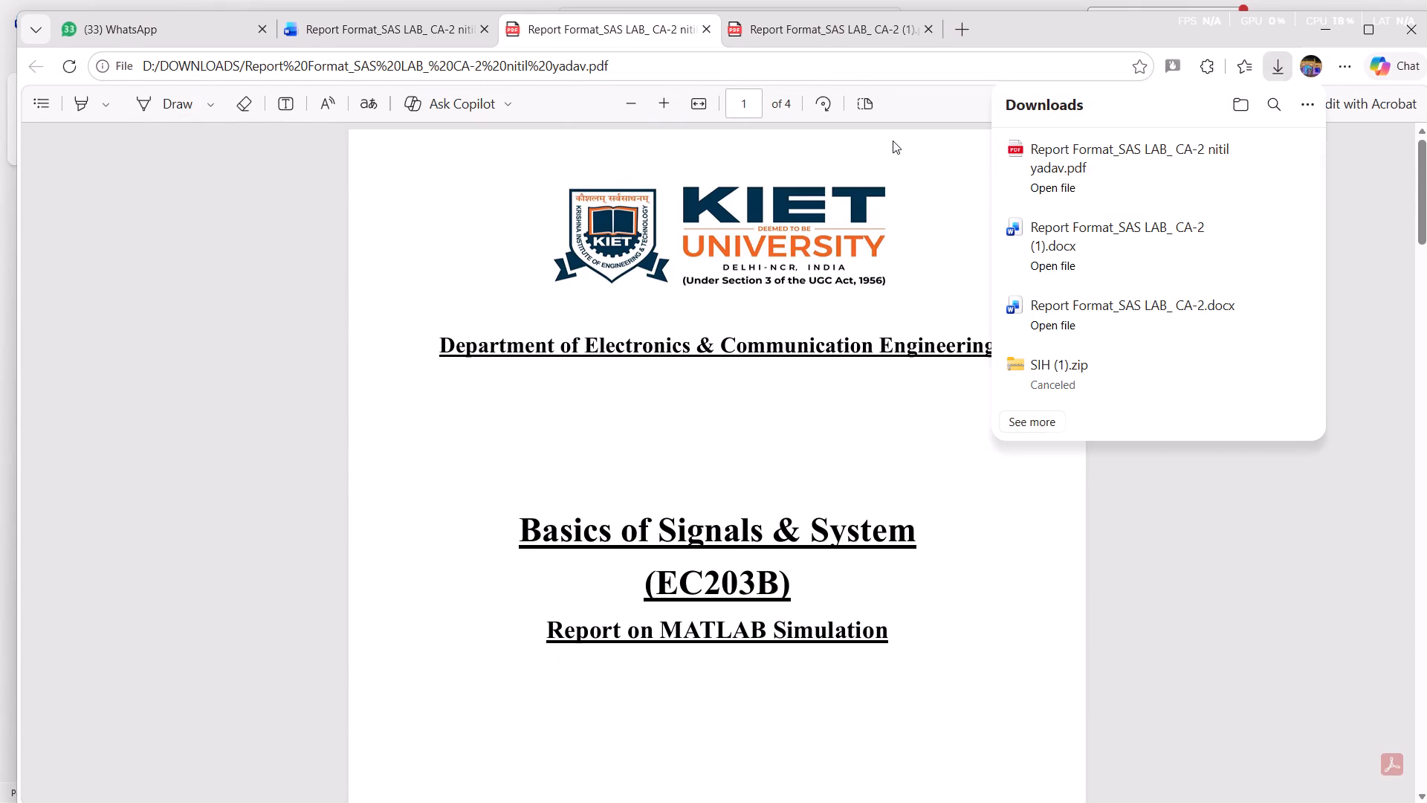
pyautogui.click(1261, 168)
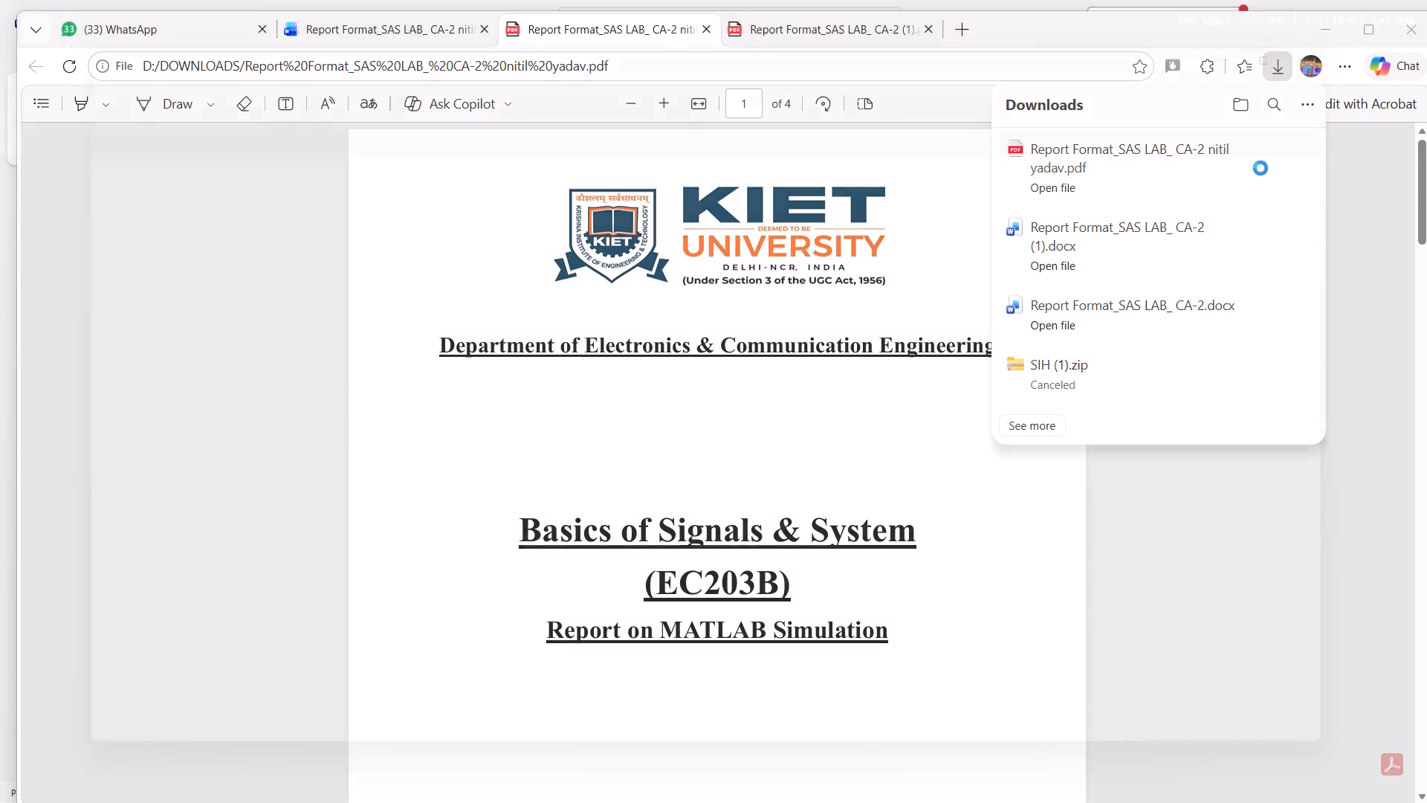
pyautogui.rightClick(390, 166)
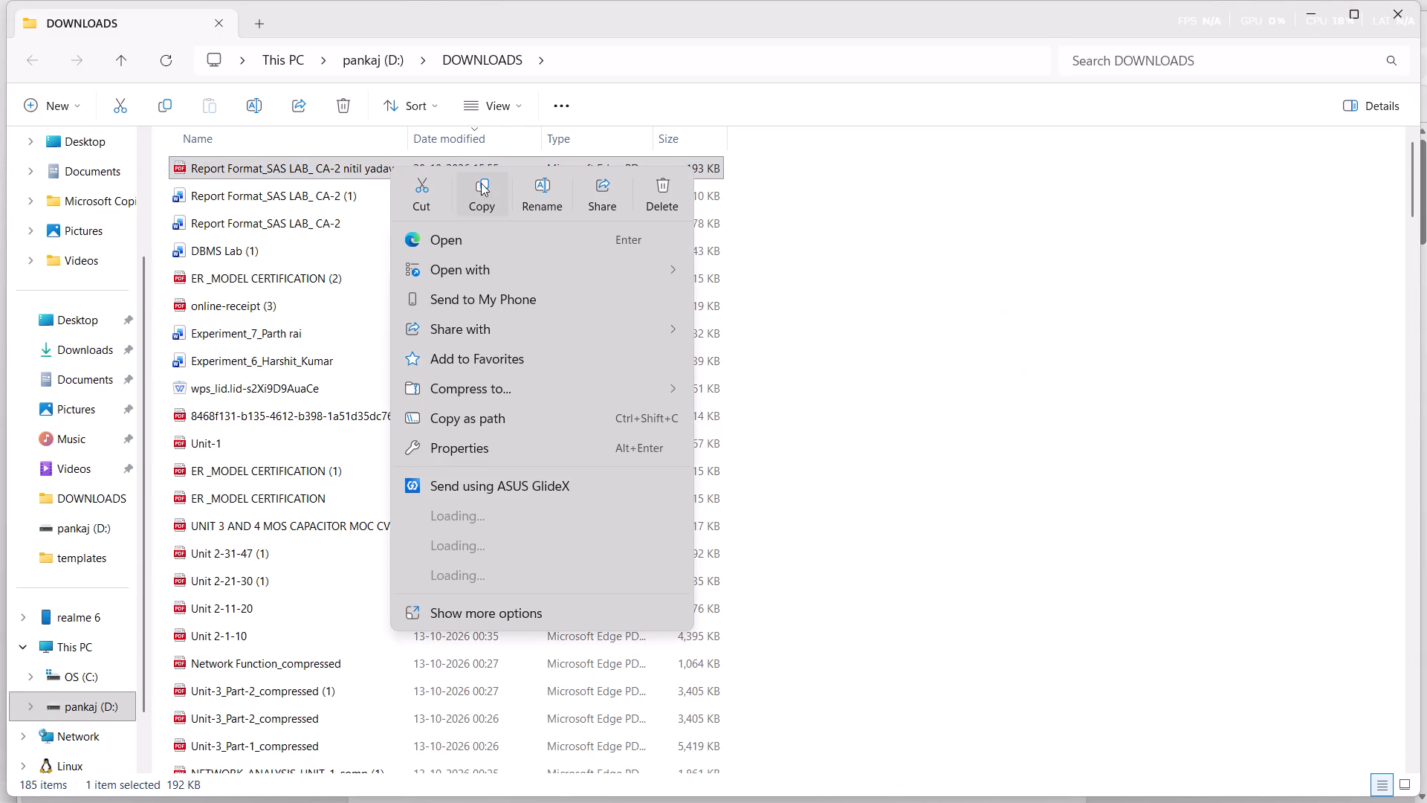
pyautogui.click(550, 191)
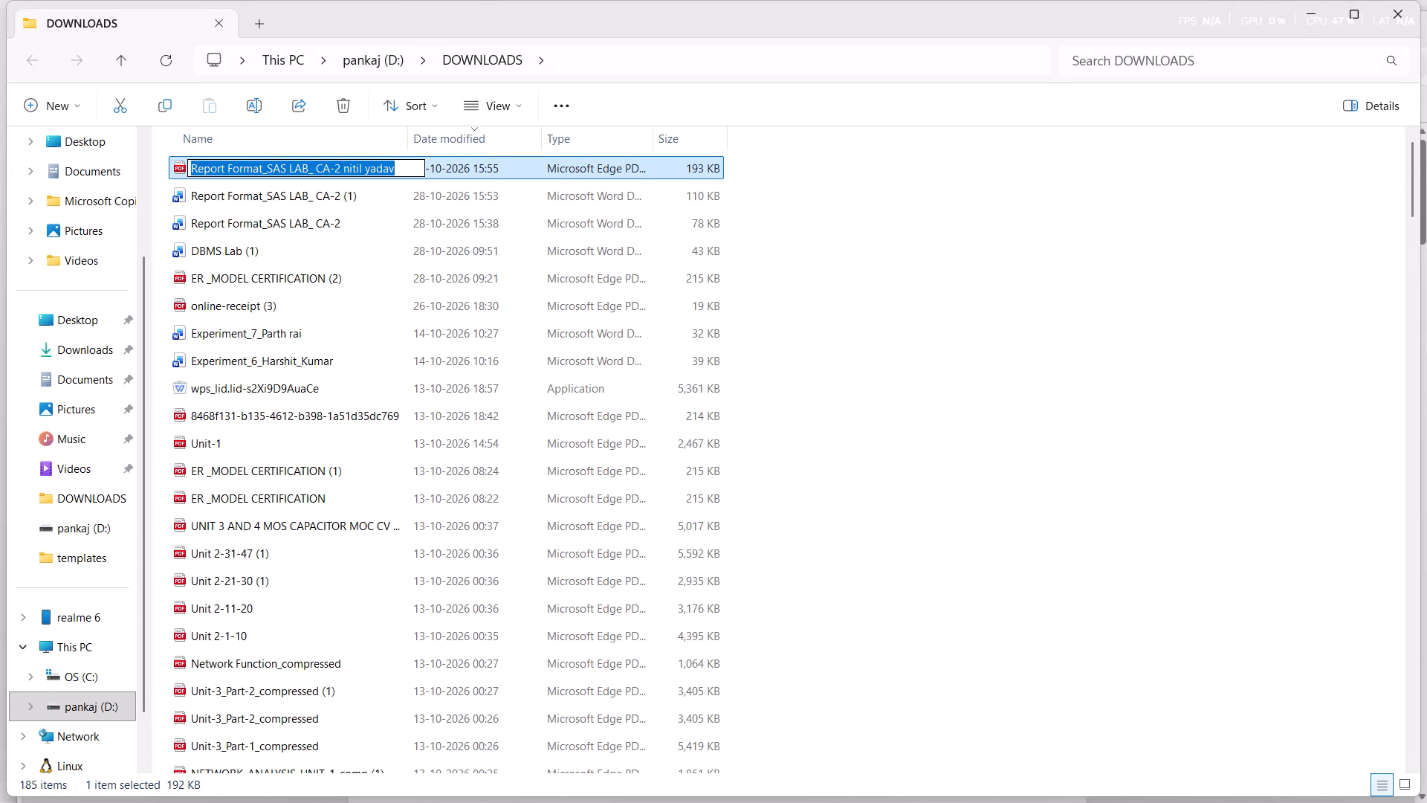
pyautogui.click(401, 166)
pyautogui.press('BackSpace')
pyautogui.press('BackSpace')
pyautogui.press('BackSpace')
pyautogui.press('BackSpace')
pyautogui.press('BackSpace')
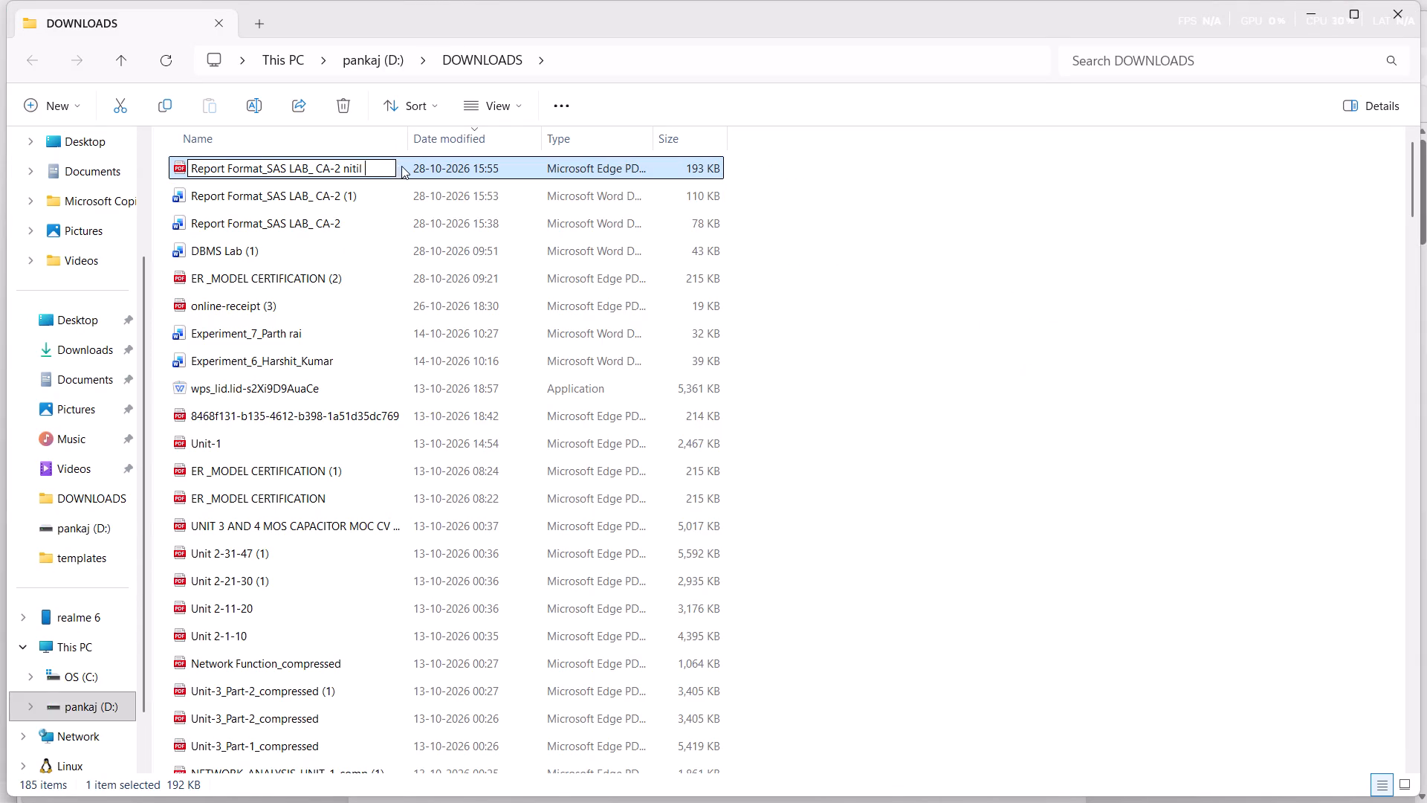
pyautogui.press('BackSpace')
pyautogui.press('BackSpace')
pyautogui.press('BackSpace')
pyautogui.press('BackSpace')
pyautogui.press('BackSpace')
pyautogui.press('BackSpace')
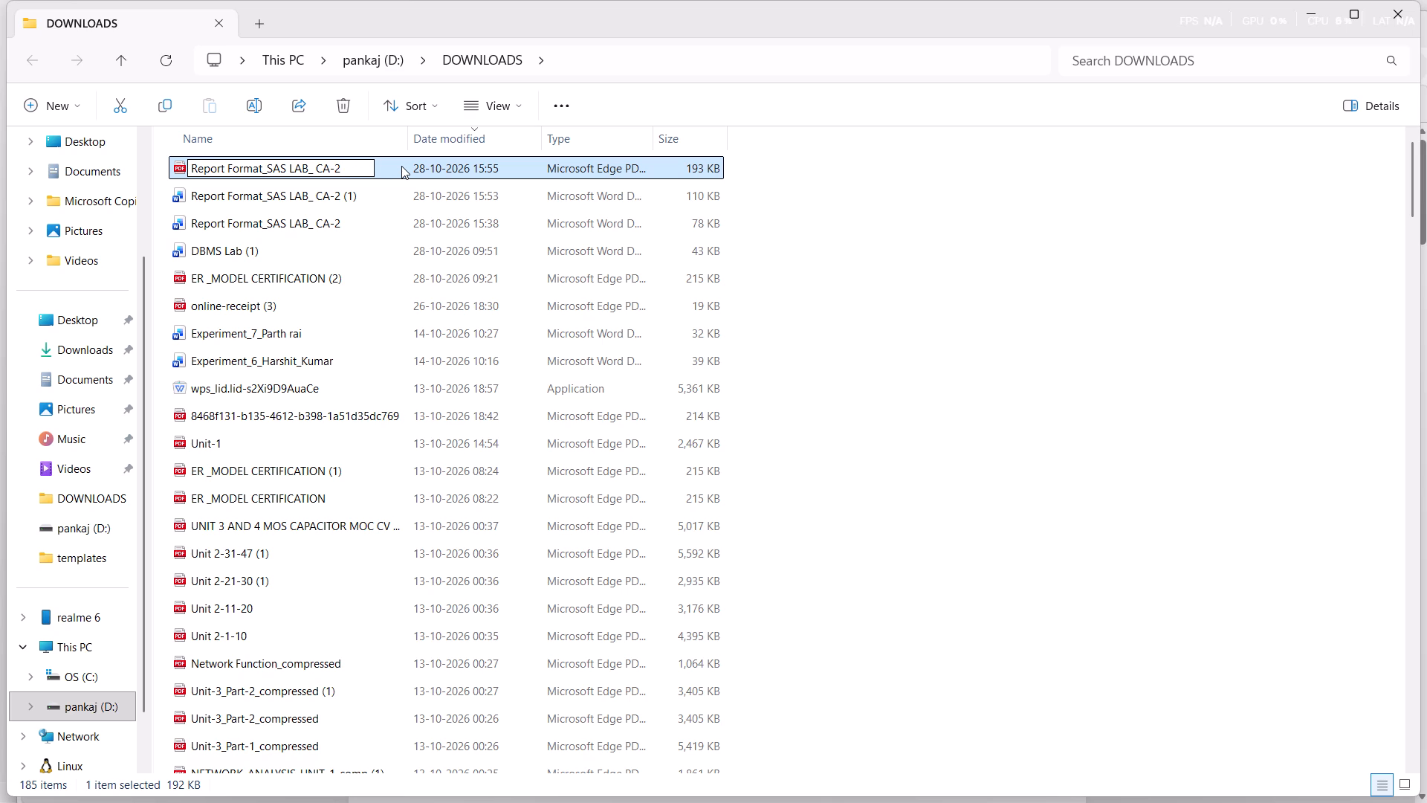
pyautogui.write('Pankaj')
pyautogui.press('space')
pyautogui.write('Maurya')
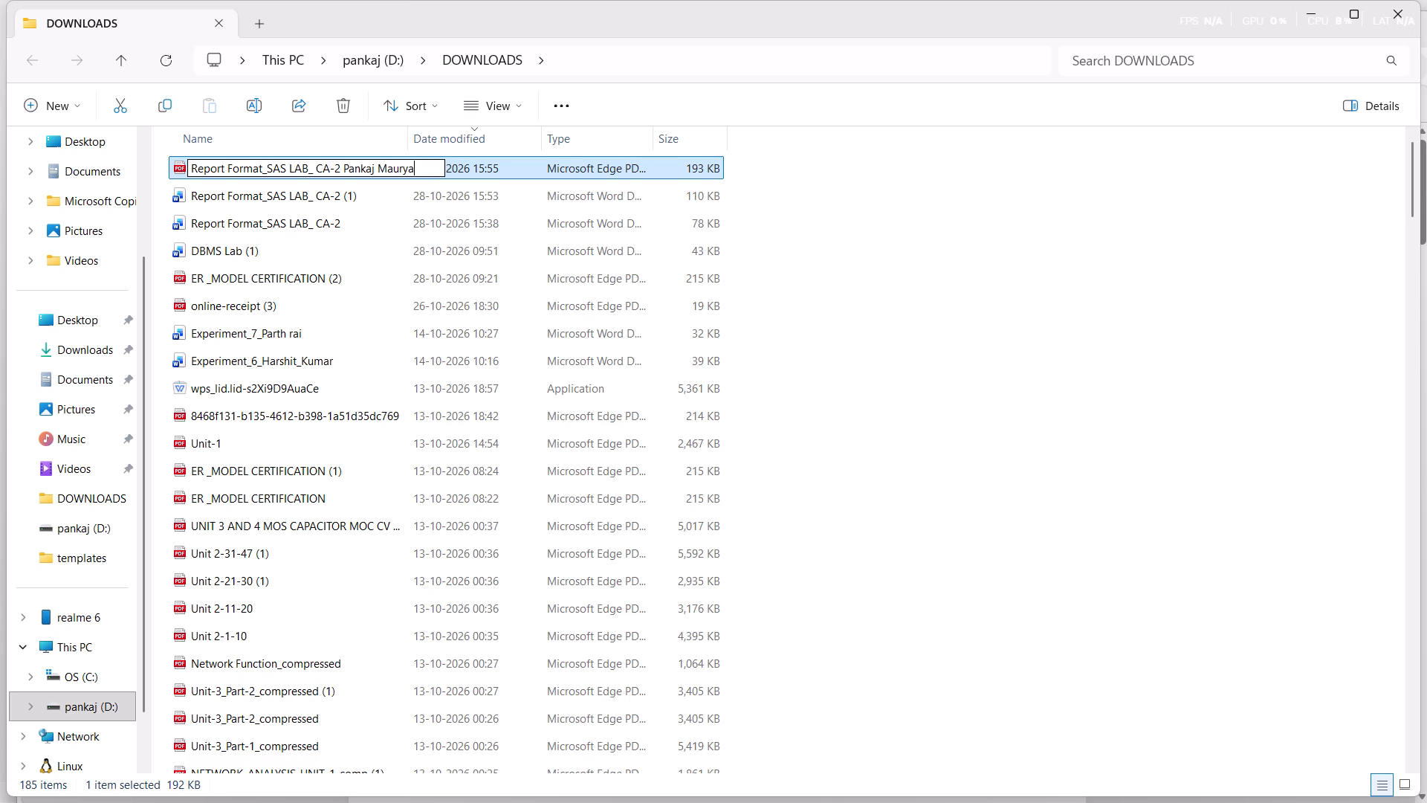
pyautogui.click(916, 254)
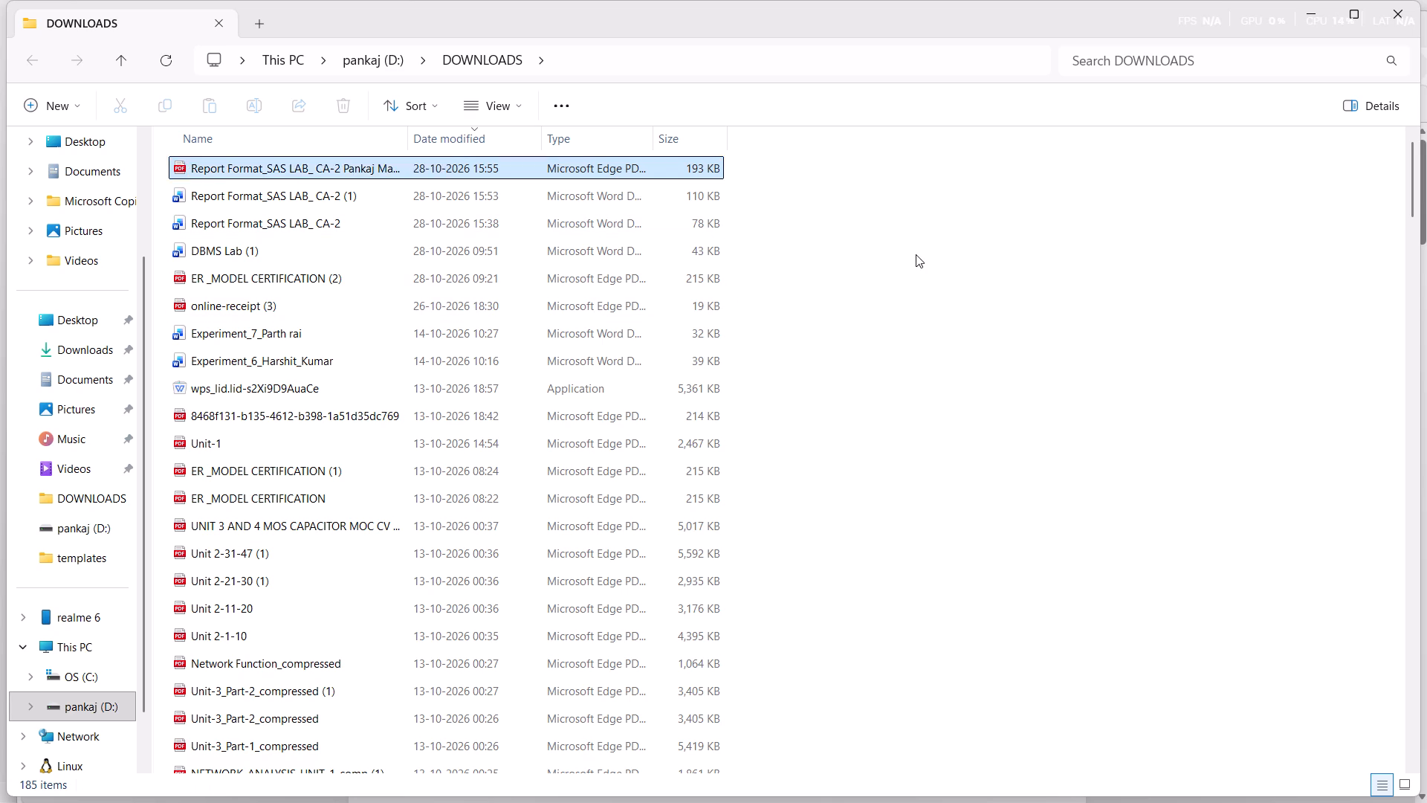
# Copy the renamed PDF report file from the DOWNLOADS folder.
pyautogui.rightClick(544, 166)
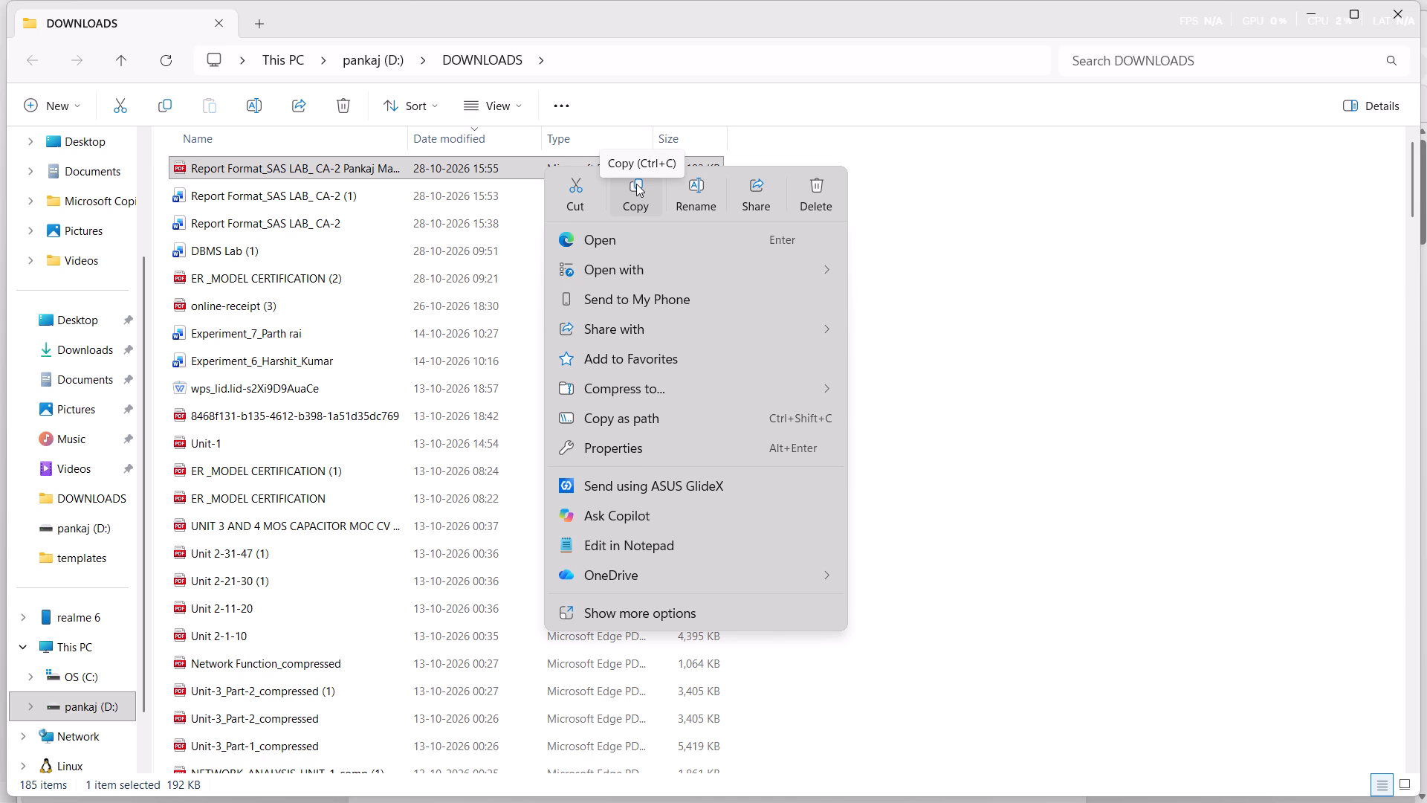
pyautogui.click(636, 184)
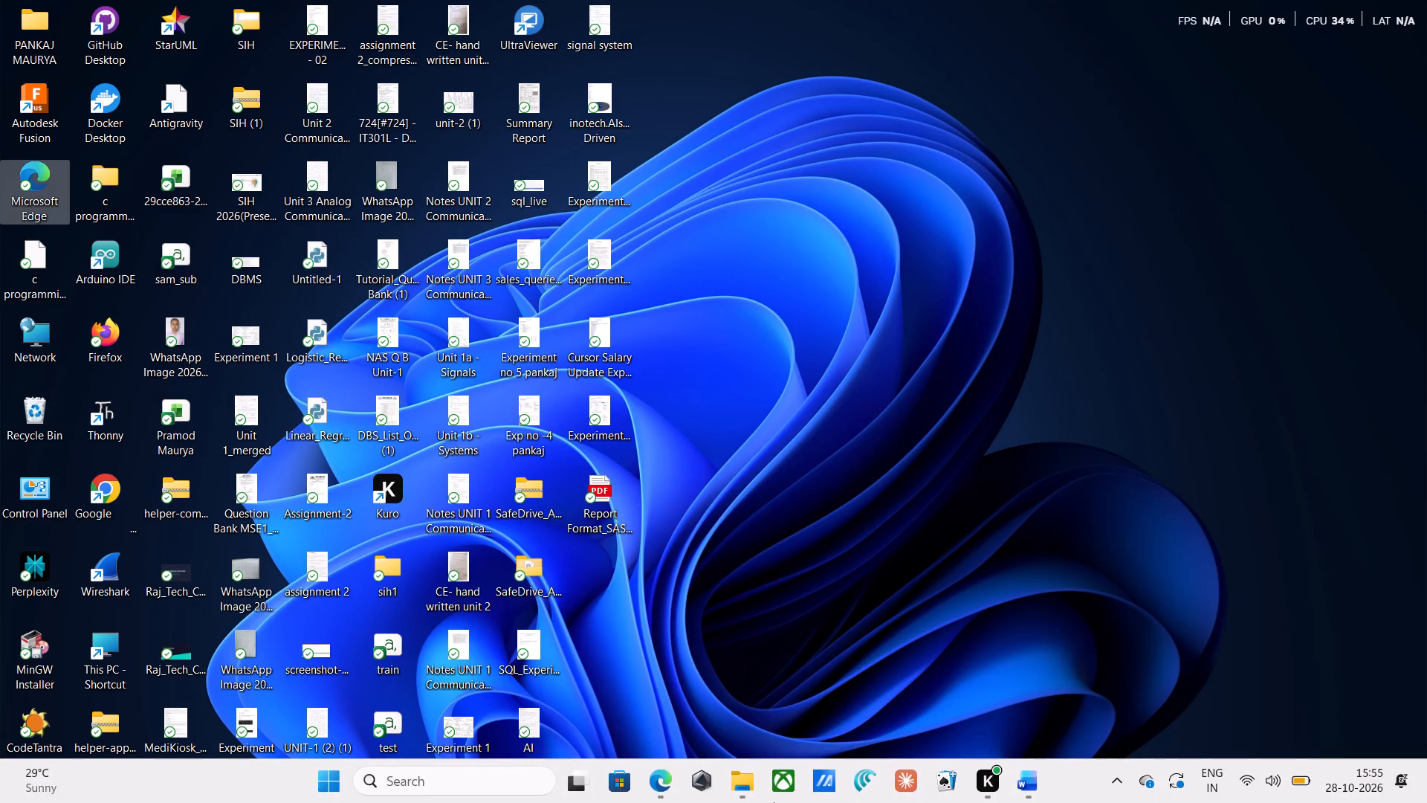
# Switch back to Microsoft Edge.
pyautogui.click(673, 789)
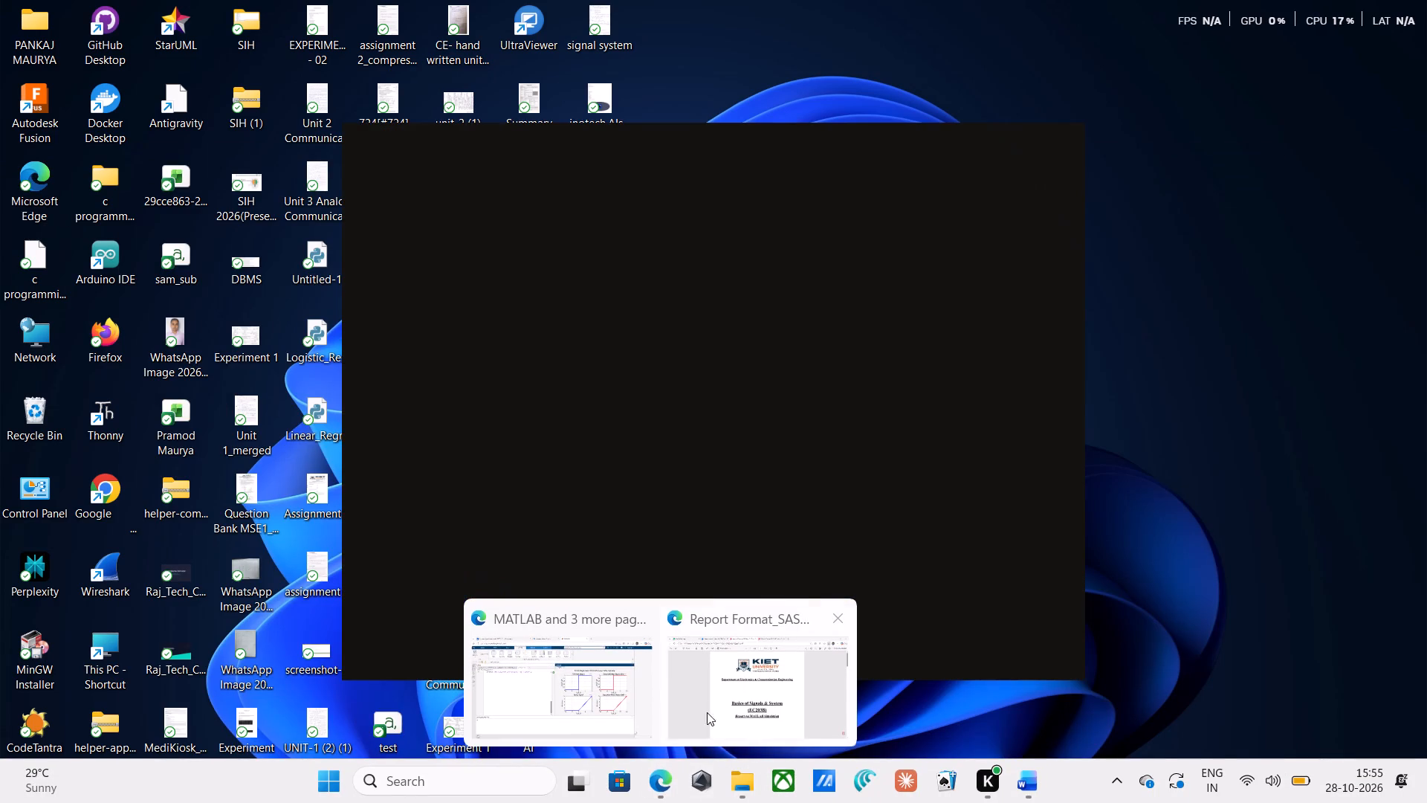
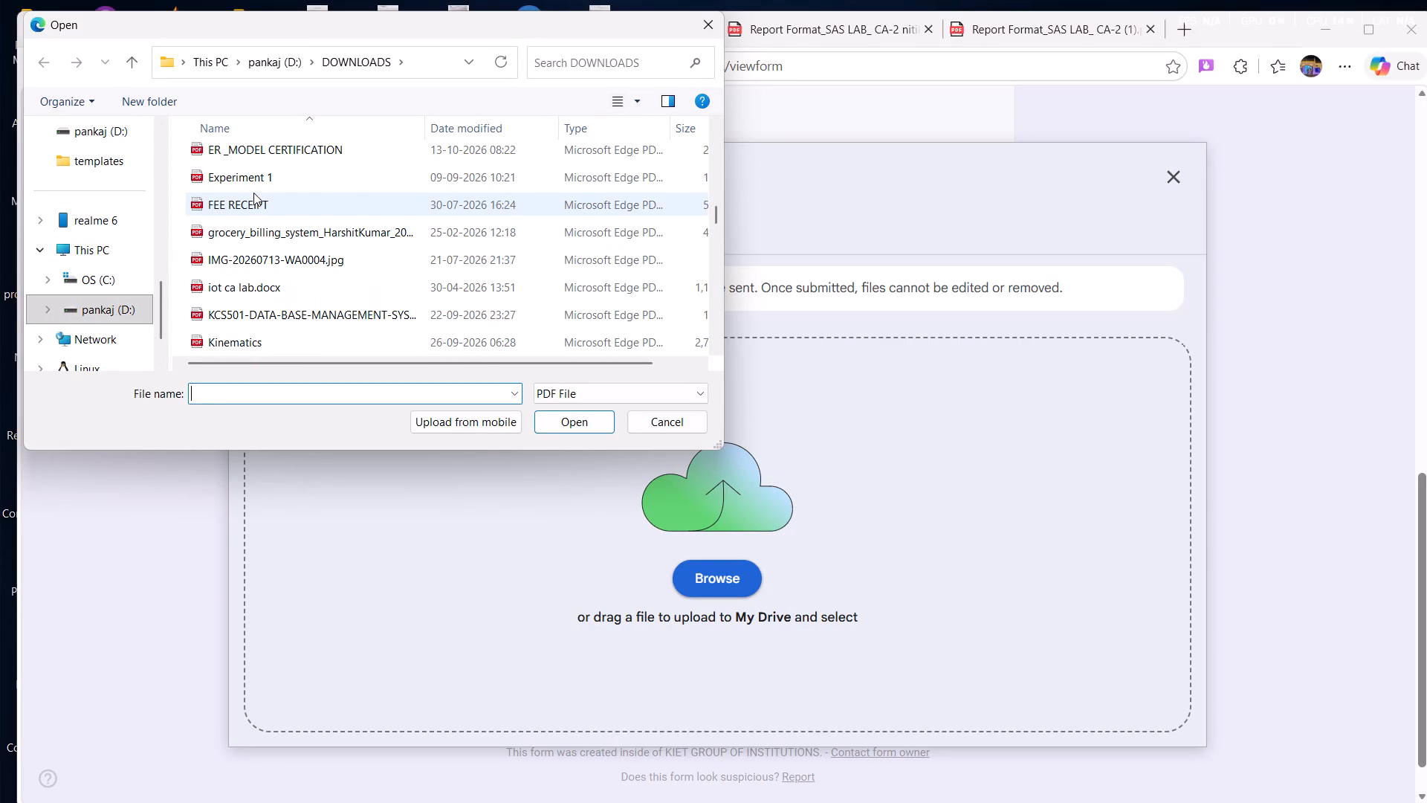
# Look for the renamed lab report PDF to upload to the form, checking the Downloads, Documents and drive D DOWNLOADS folders.
pyautogui.scroll(-1, 19, 320)
pyautogui.scroll(-1, 82, 340)
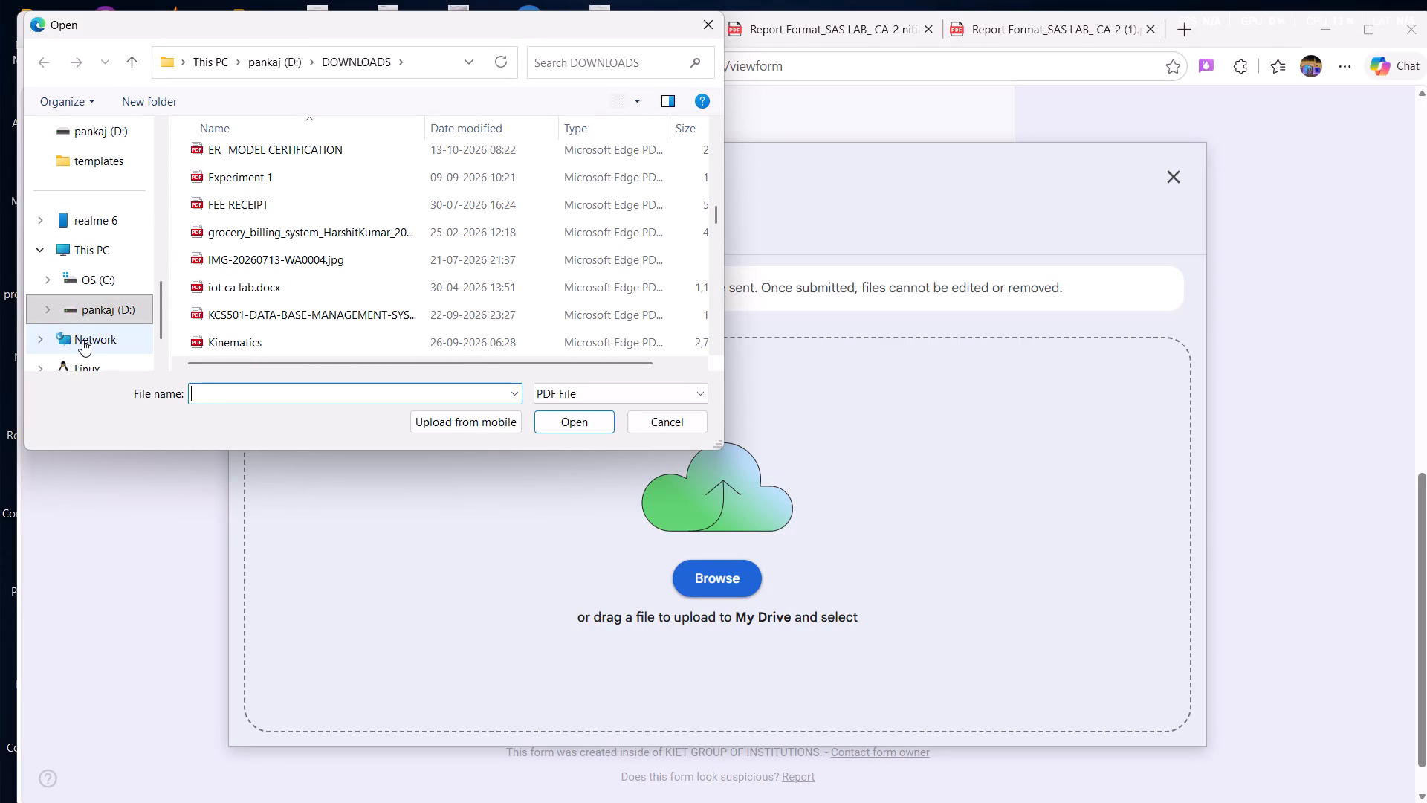
pyautogui.scroll(-1, 82, 340)
pyautogui.scroll(1, 82, 340)
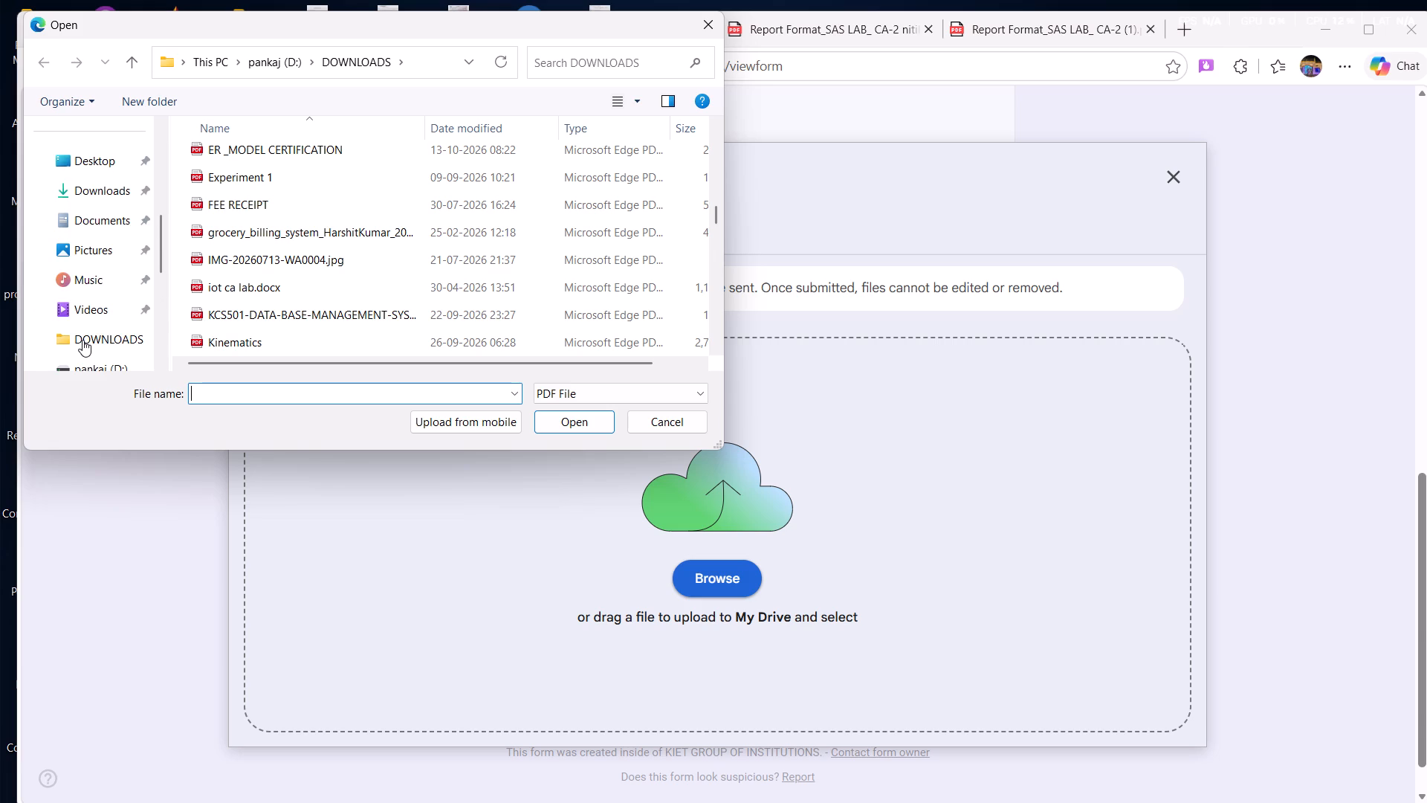
pyautogui.click(95, 194)
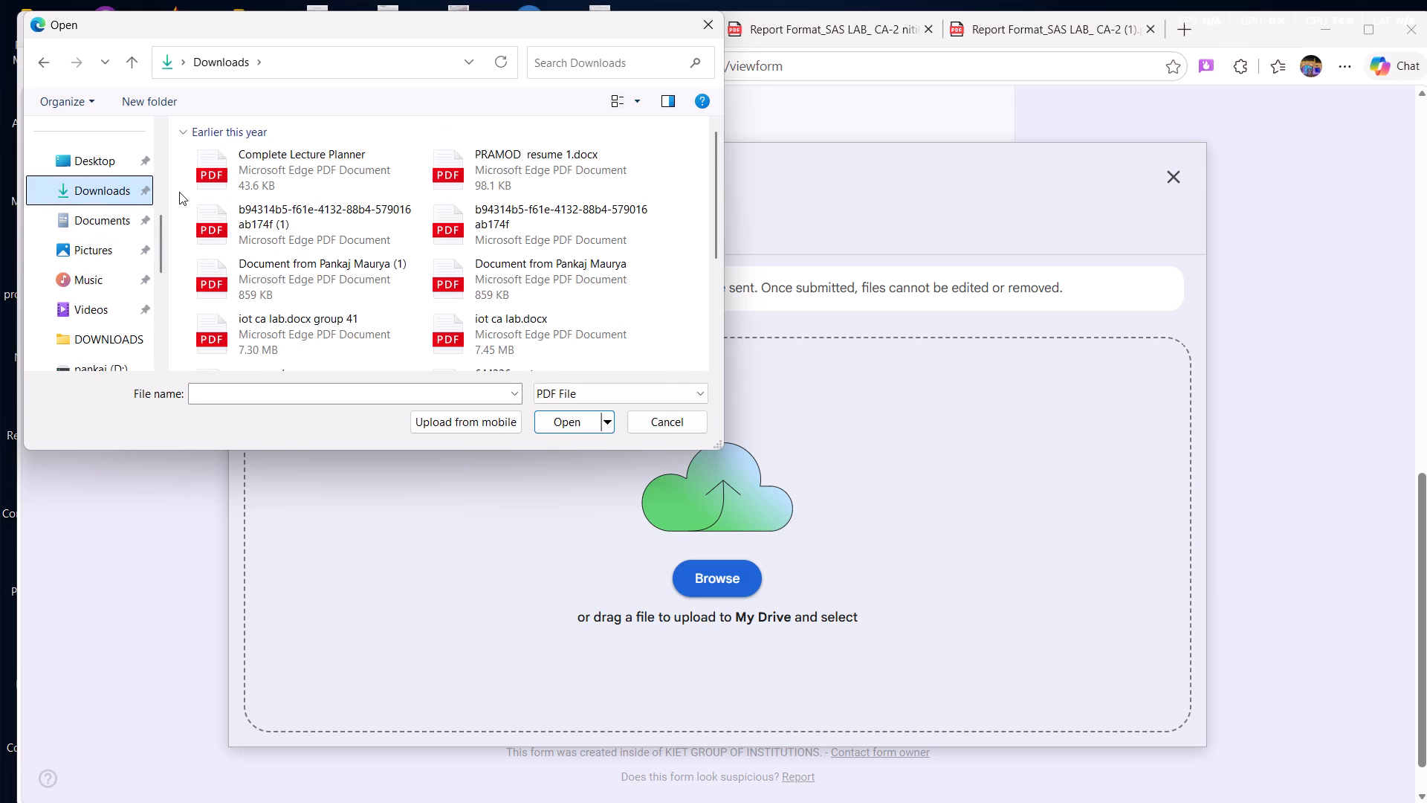
pyautogui.click(126, 222)
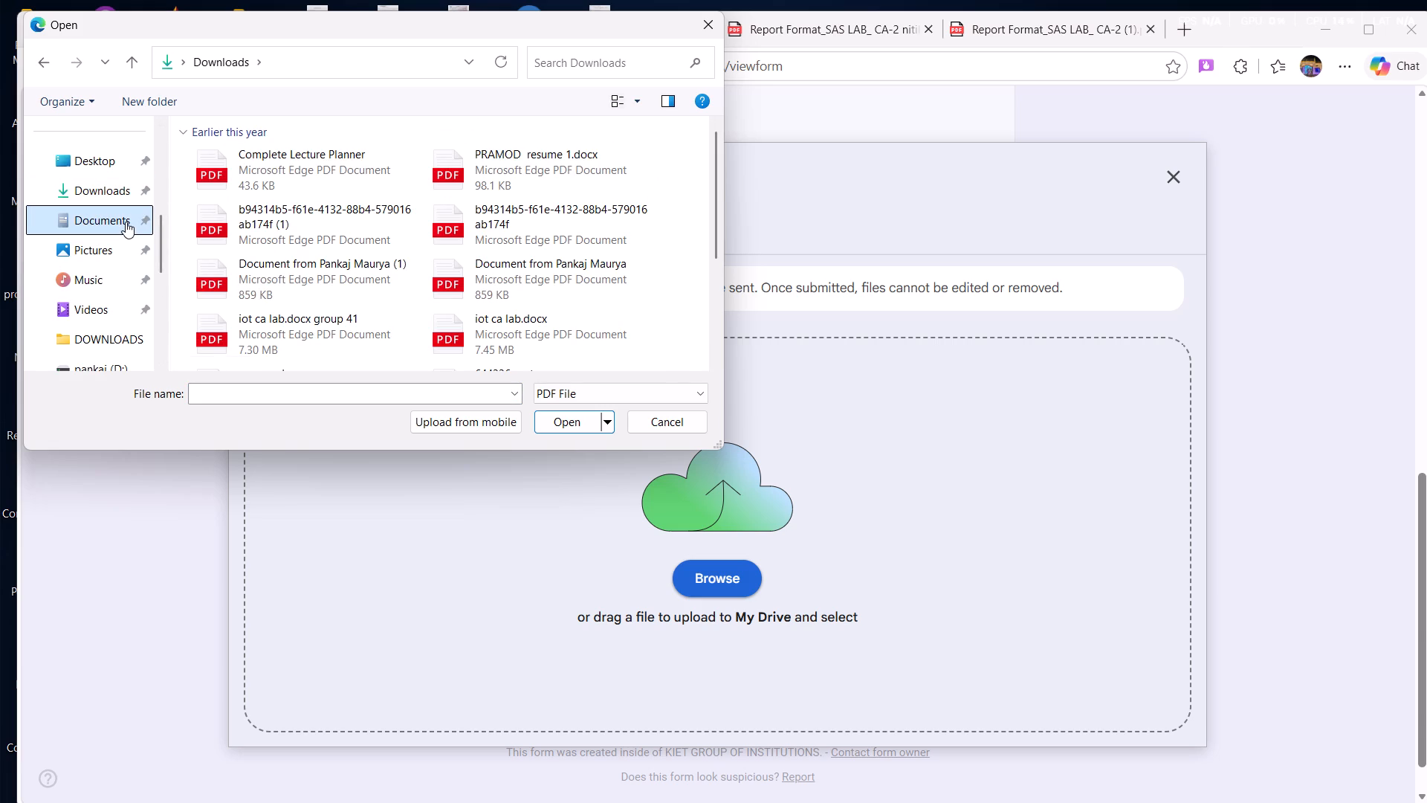
pyautogui.scroll(-1, 126, 222)
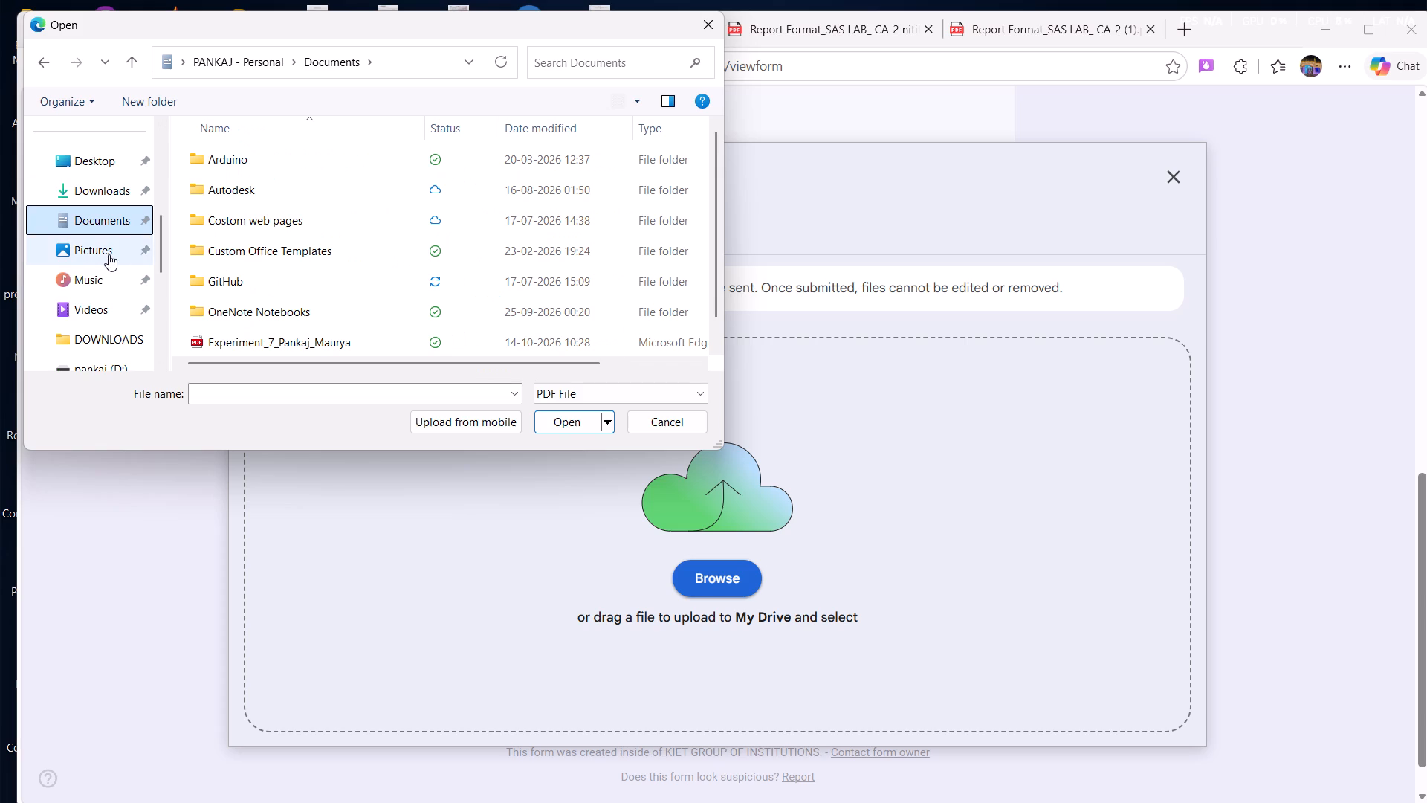
pyautogui.scroll(-1, 107, 296)
pyautogui.click(111, 162)
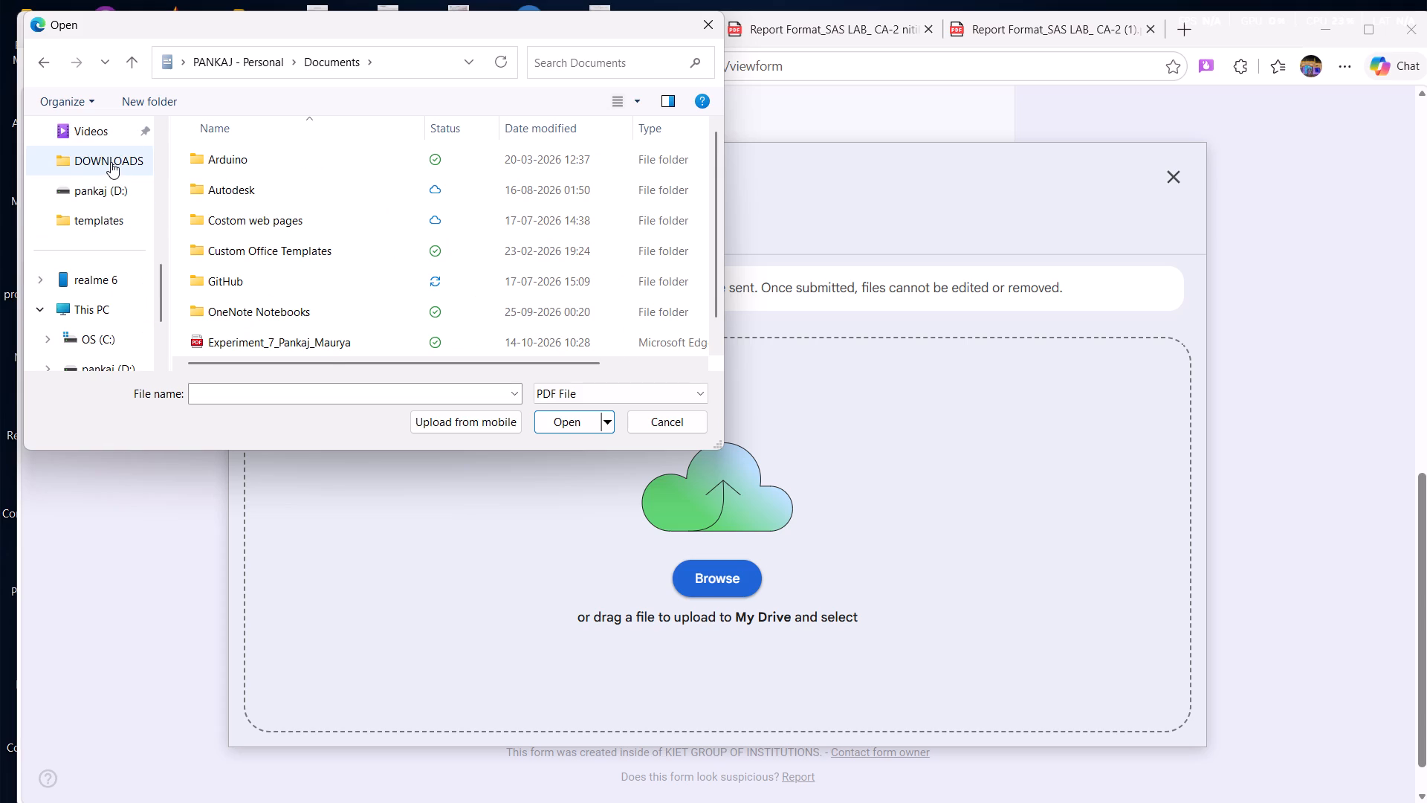
pyautogui.scroll(-1, 267, 178)
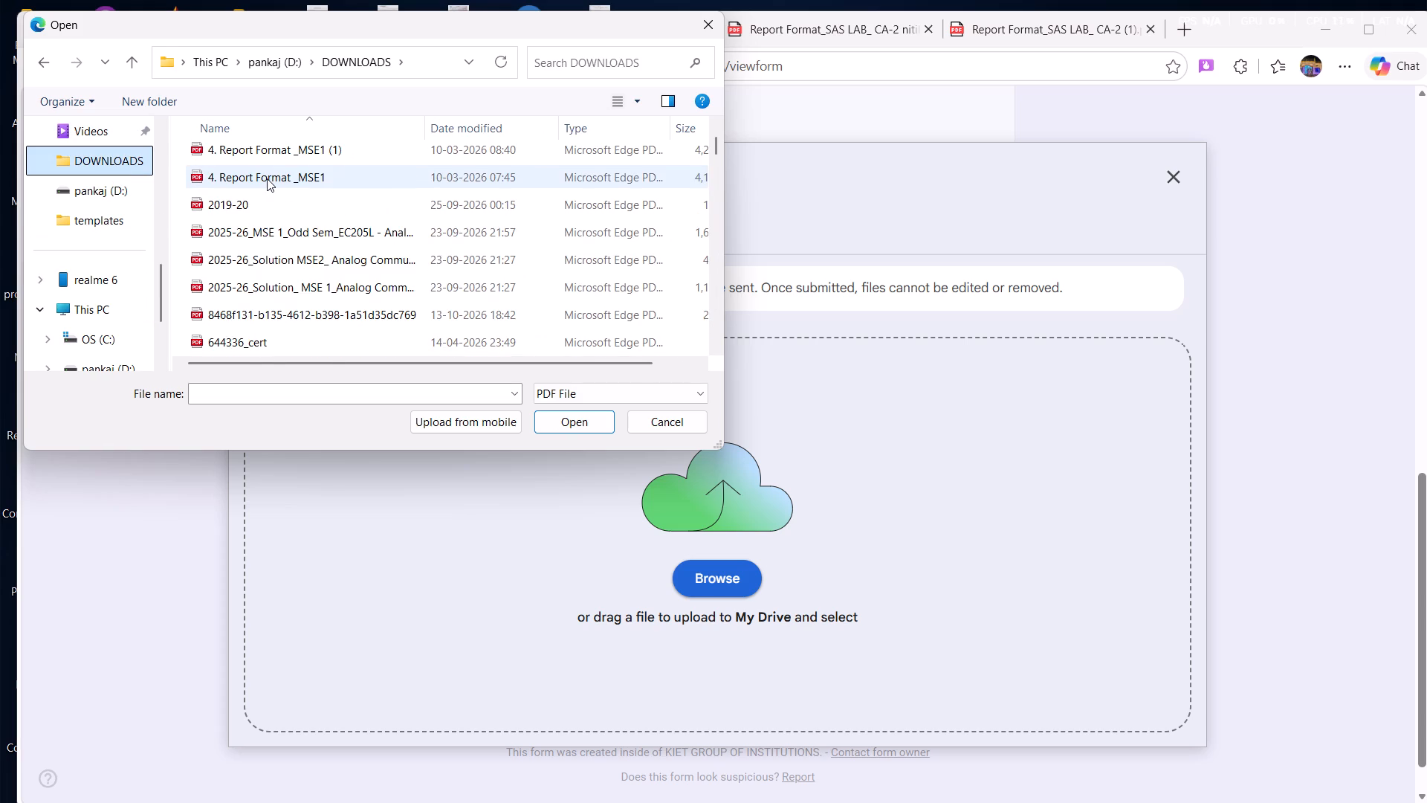
pyautogui.scroll(-1, 267, 178)
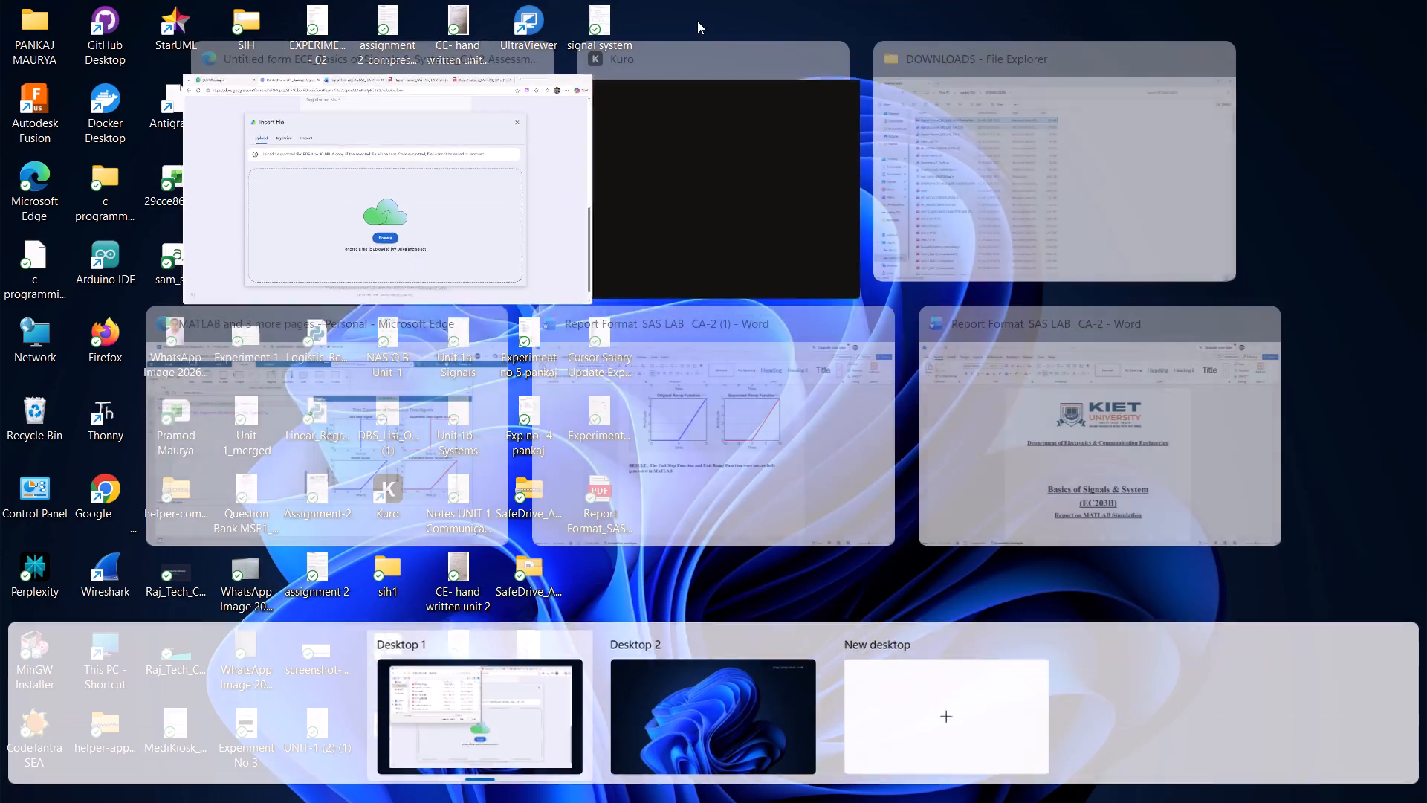
# Return to the form's file picker and look through the PDF files in the DOWNLOADS folder for the renamed report.
pyautogui.click(972, 187)
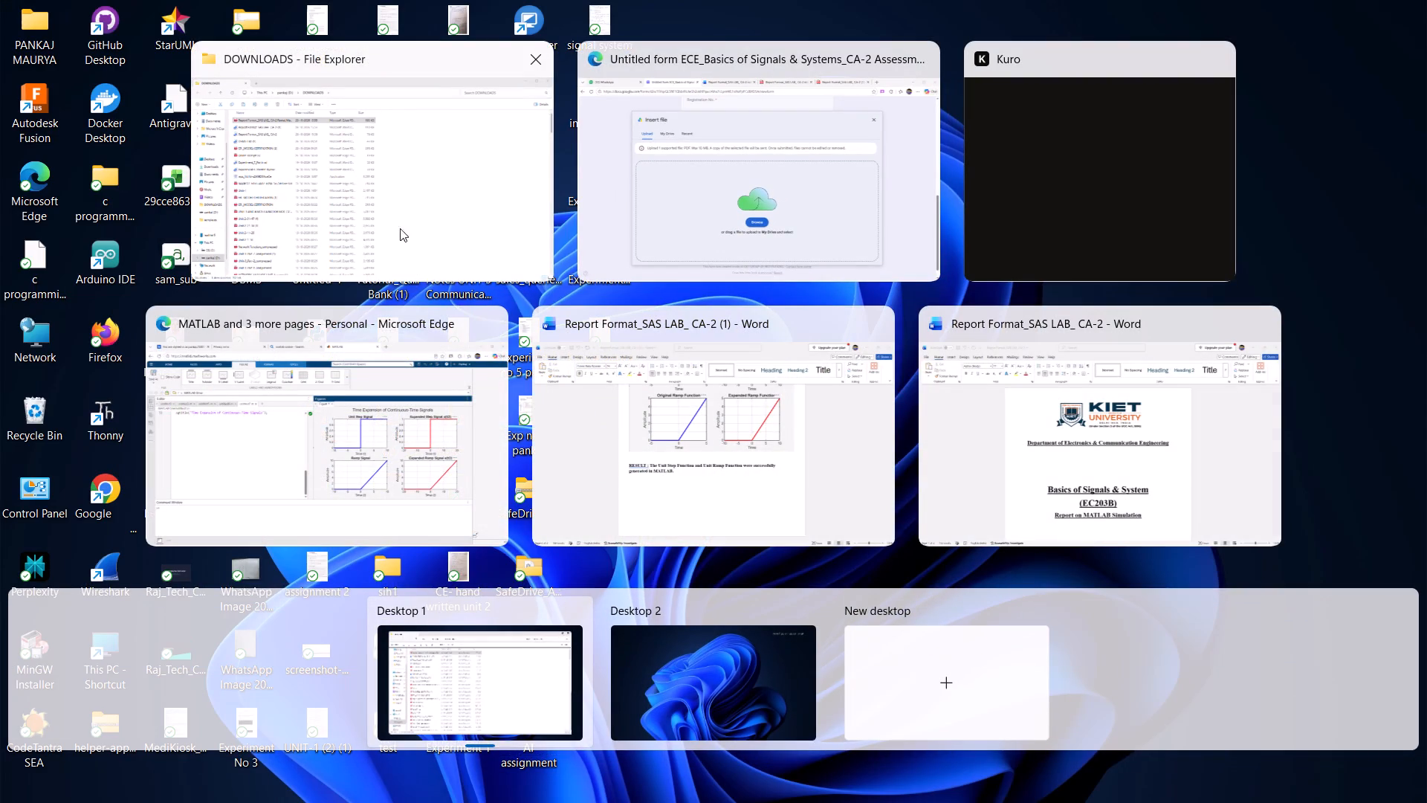
pyautogui.click(615, 201)
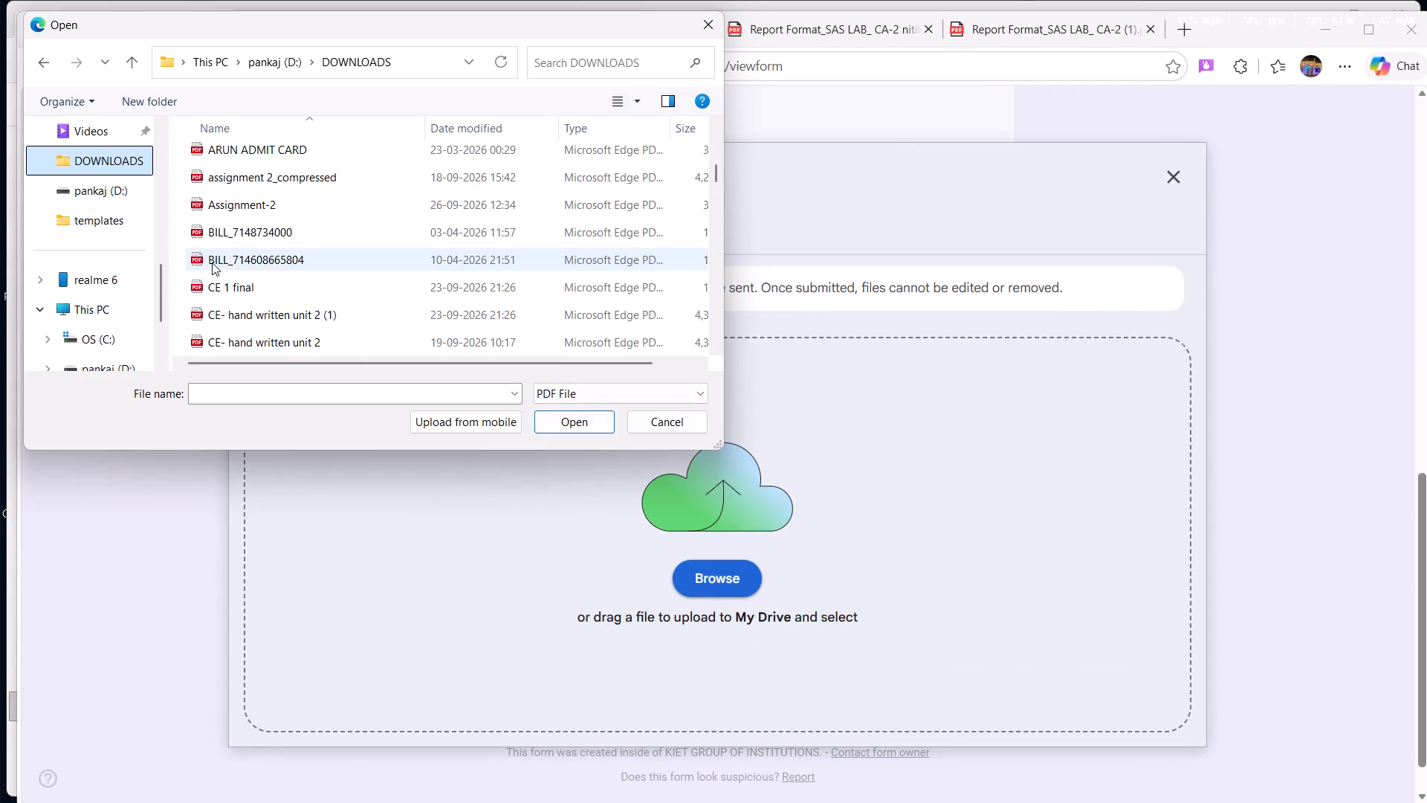
pyautogui.scroll(-9, 210, 261)
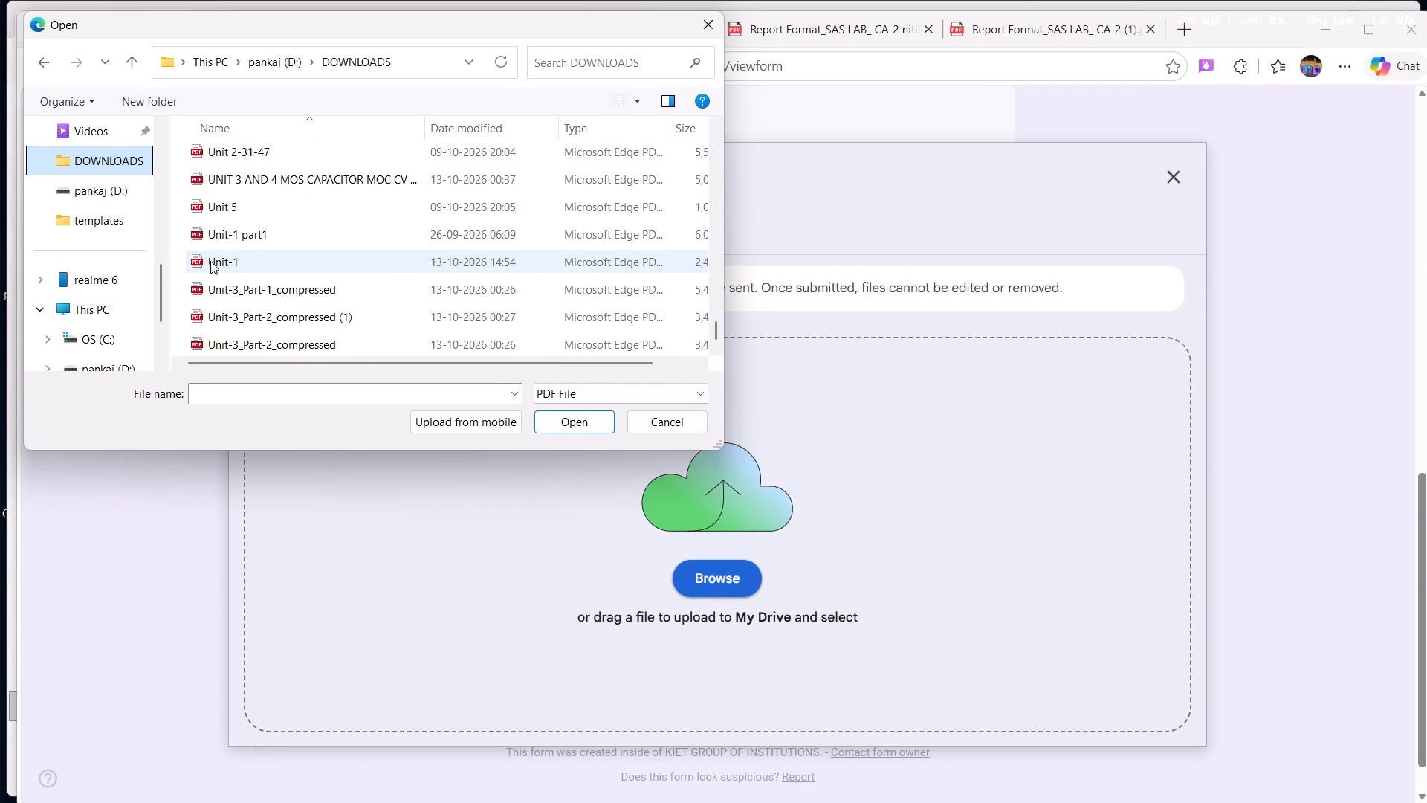
pyautogui.scroll(-4, 210, 261)
pyautogui.scroll(2, 210, 261)
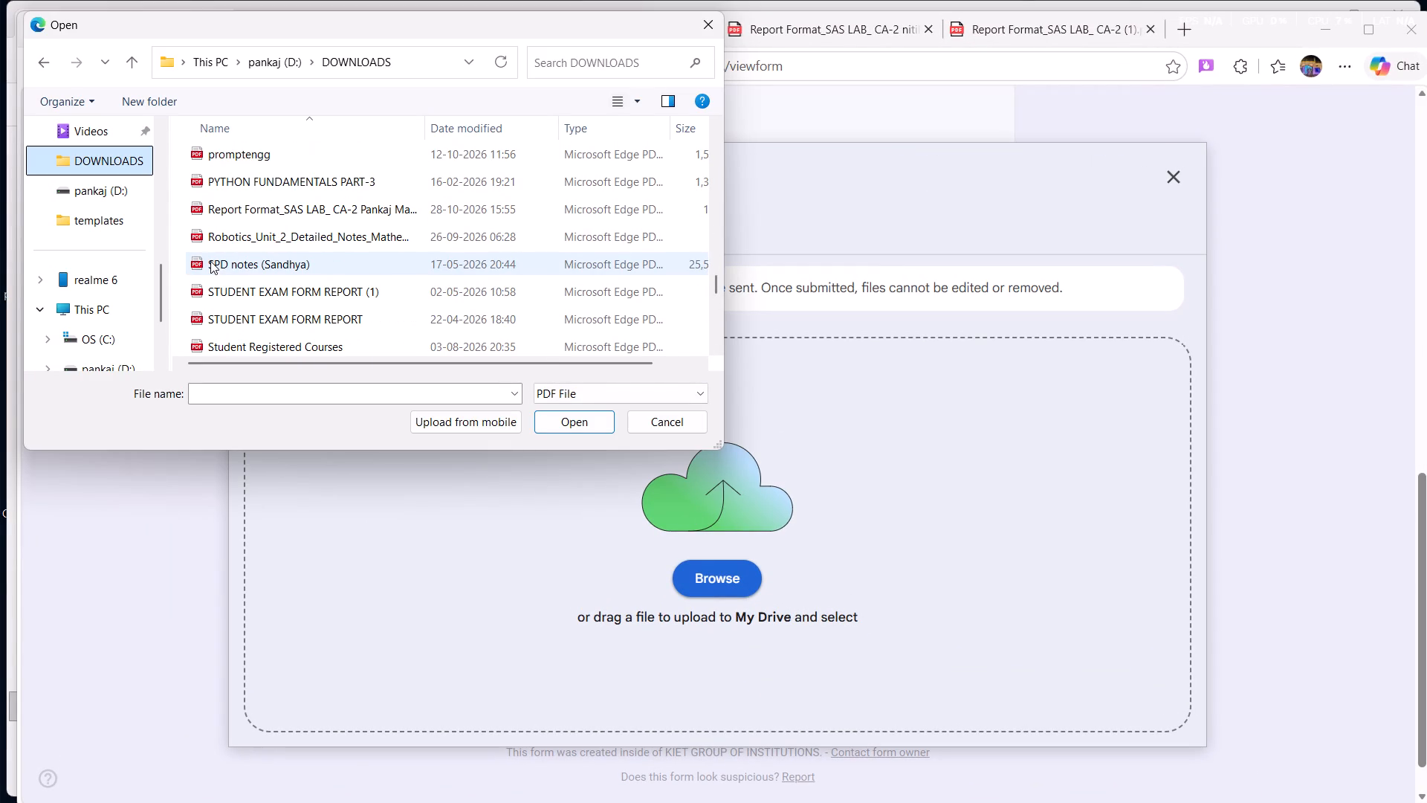
# Change the file picker's display of the DOWNLOADS folder to List view.
pyautogui.click(616, 92)
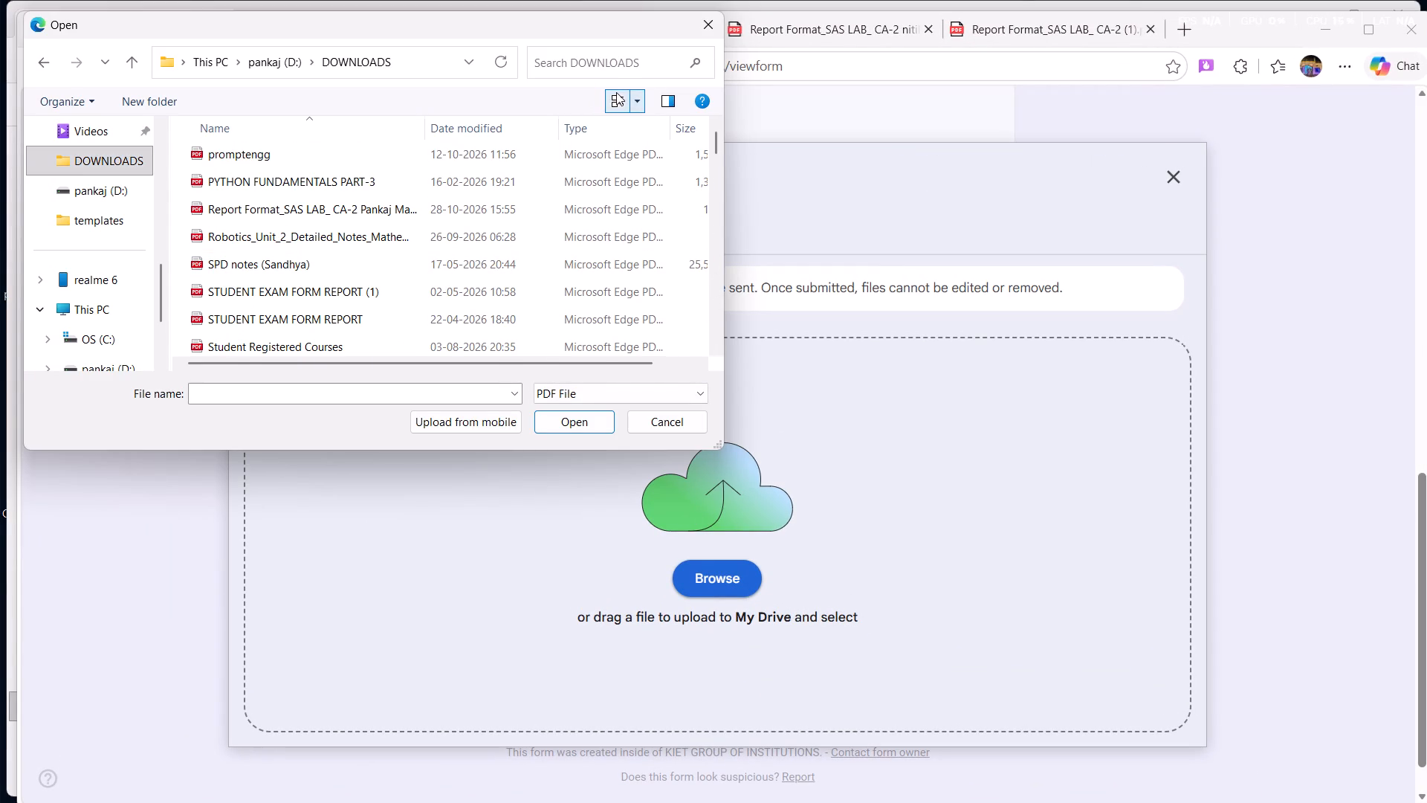
pyautogui.click(607, 97)
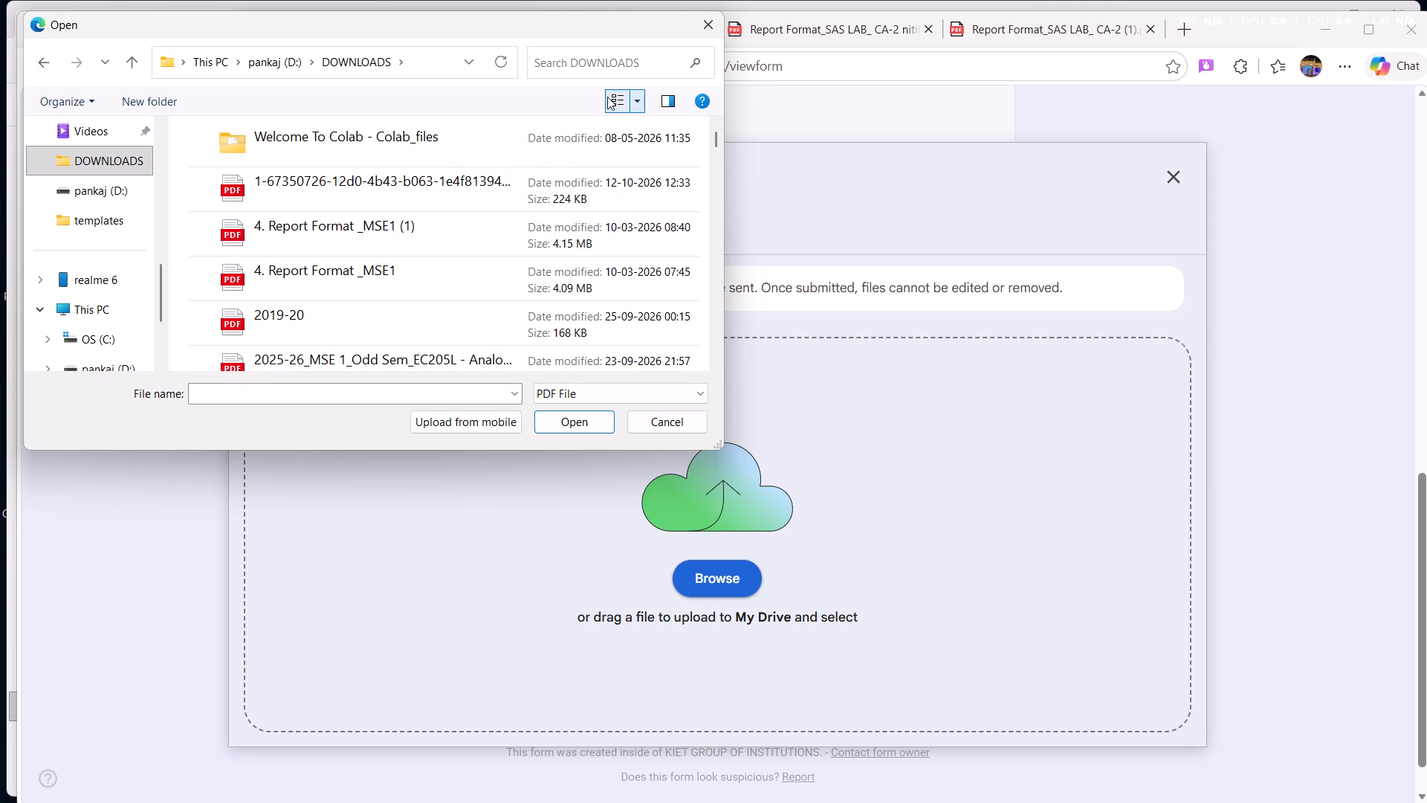
pyautogui.click(607, 97)
pyautogui.click(607, 97)
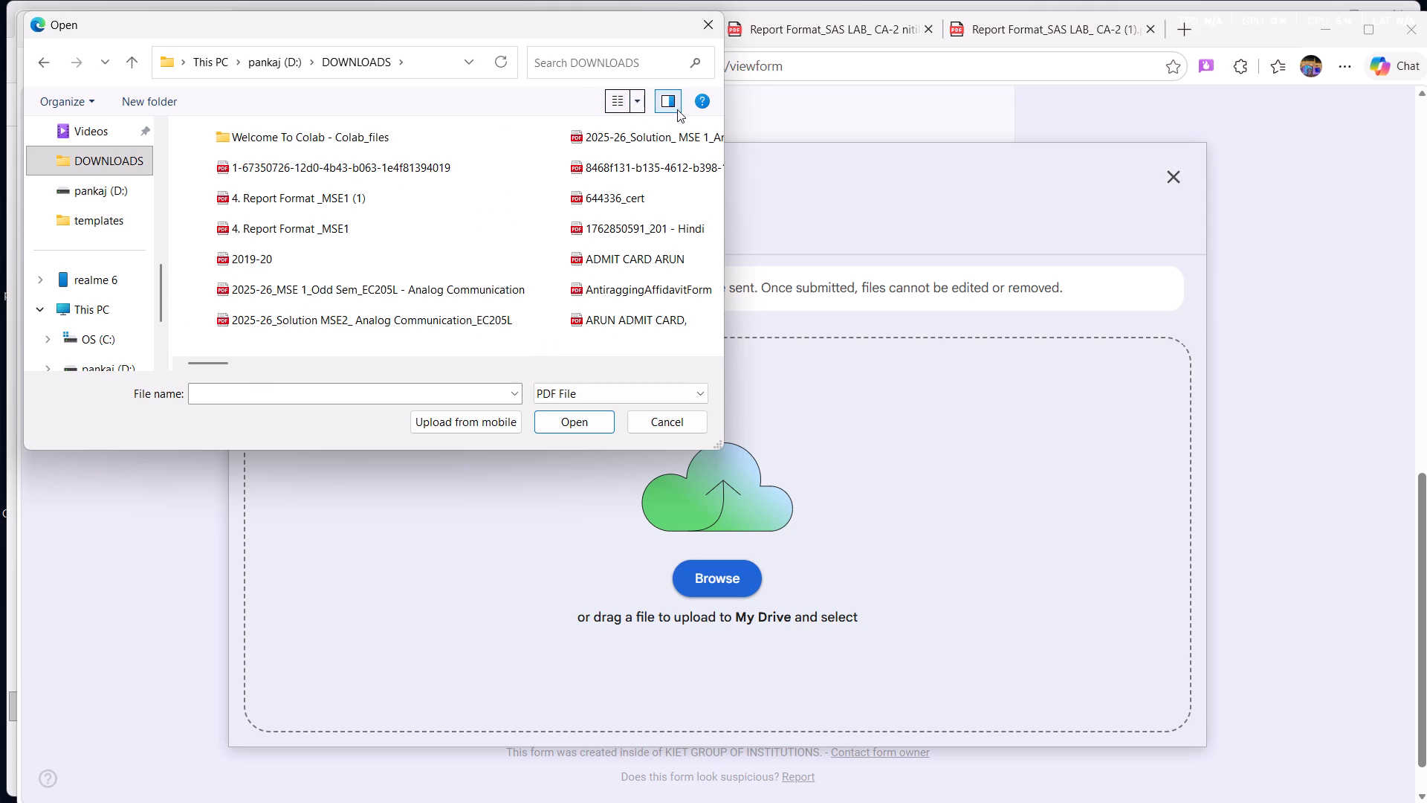
pyautogui.click(641, 107)
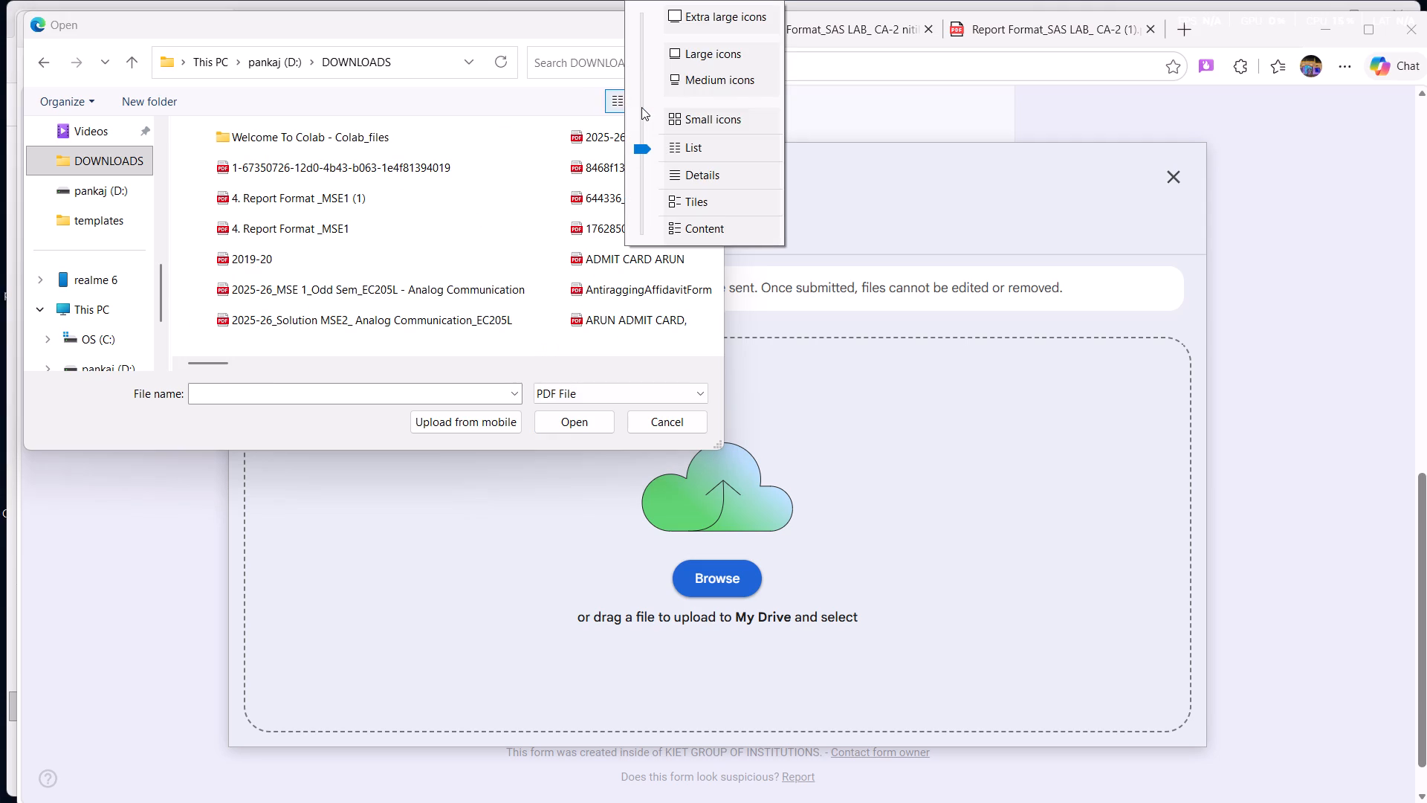
pyautogui.click(686, 153)
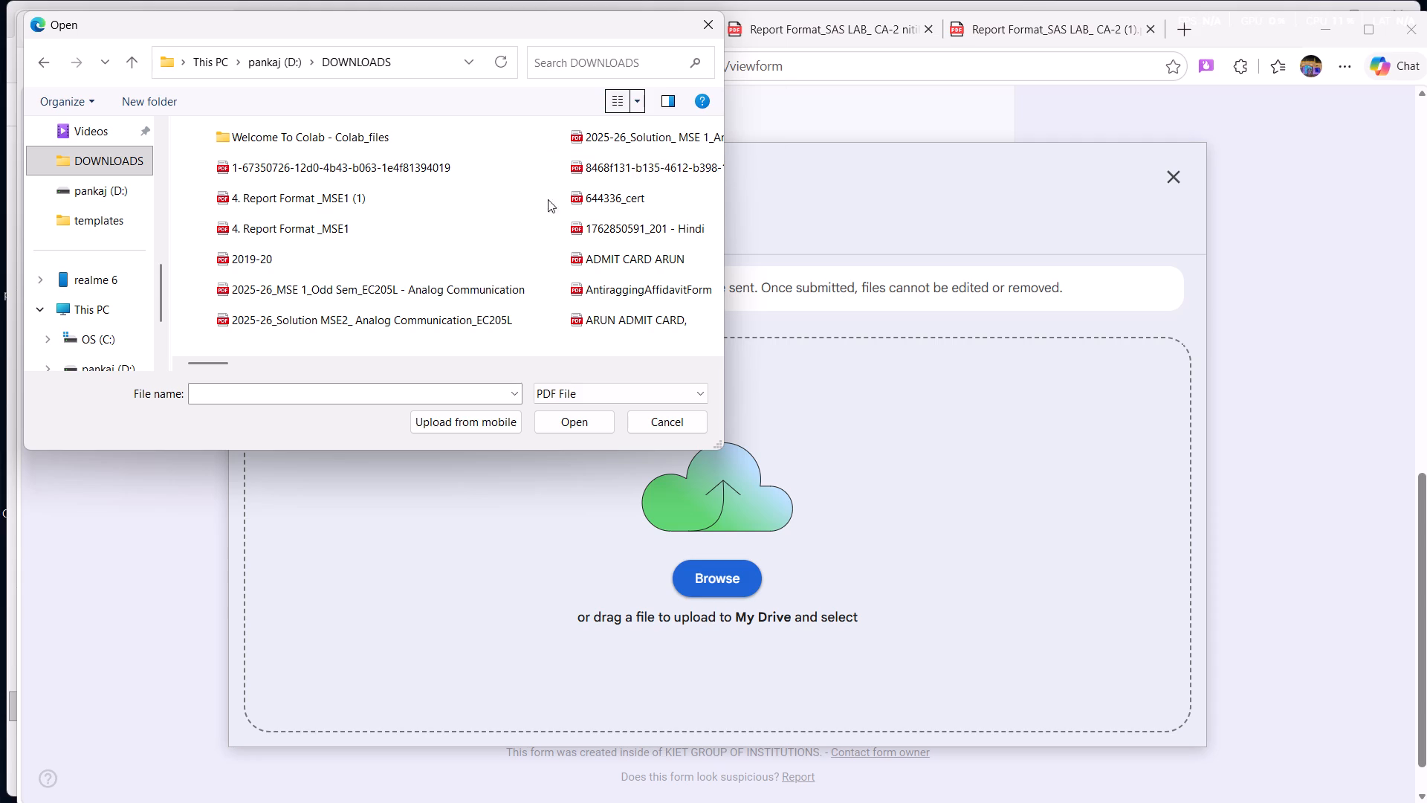
# Look through the listed PDFs in the DOWNLOADS folder for the student's report and close the file picker without choosing a file.
pyautogui.scroll(-2, 477, 237)
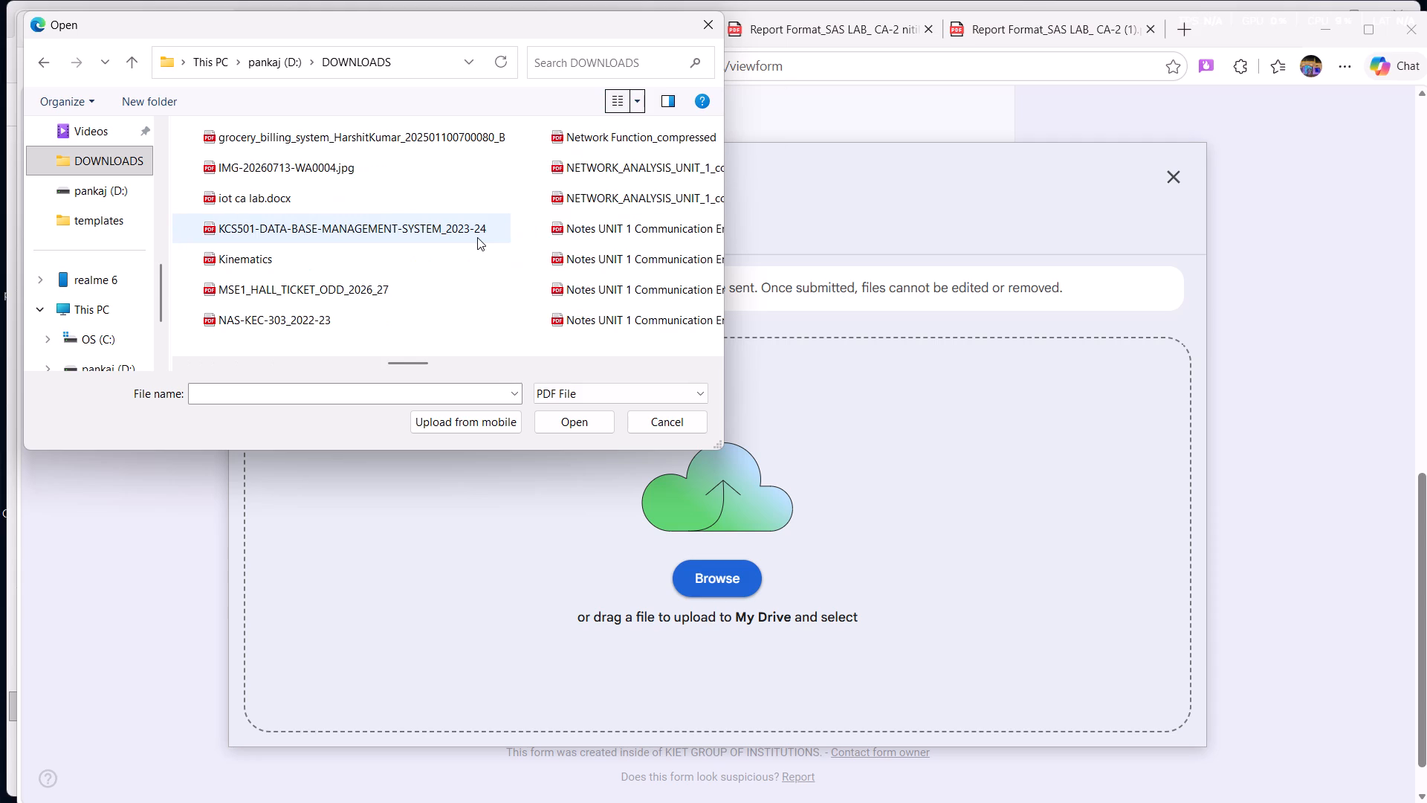
pyautogui.scroll(-1, 477, 237)
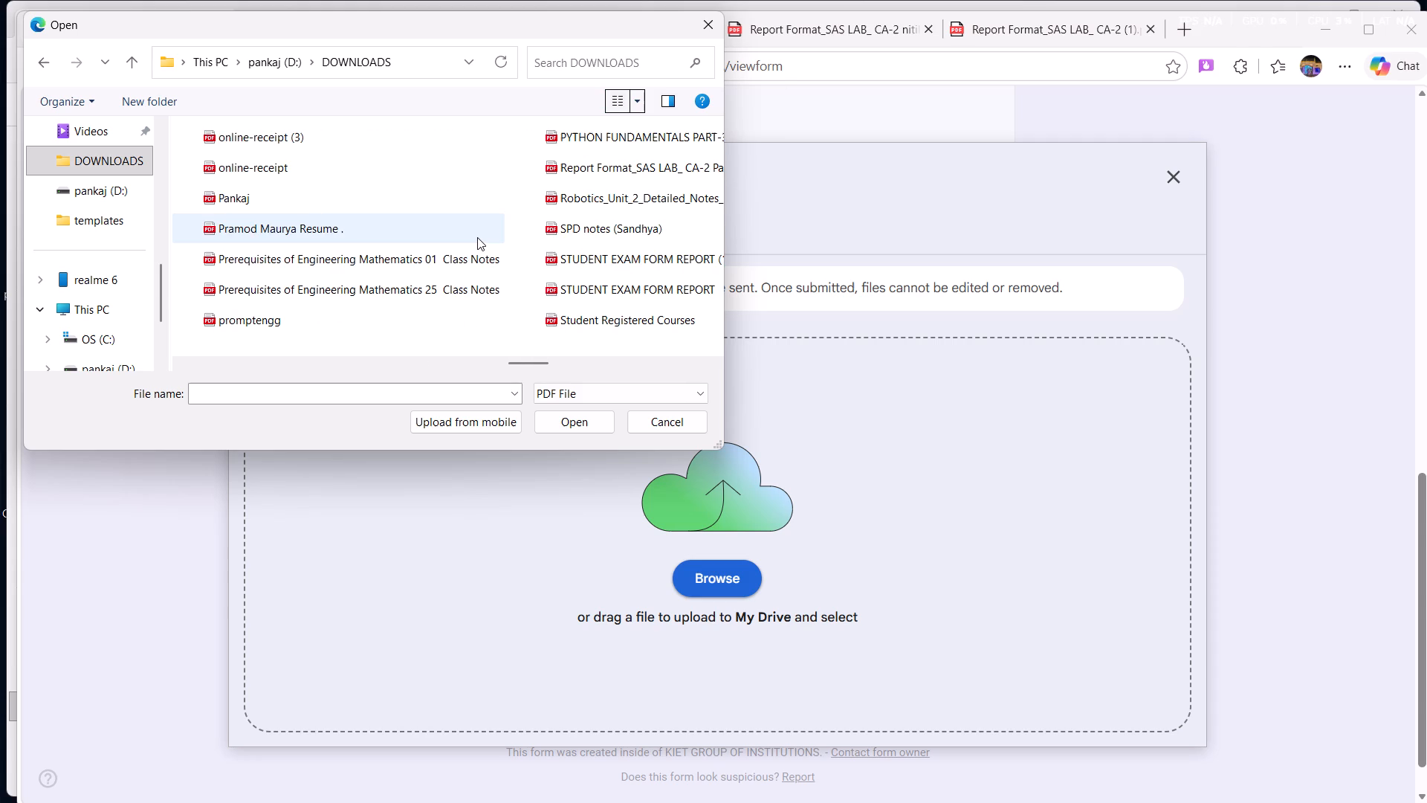
pyautogui.scroll(-2, 477, 237)
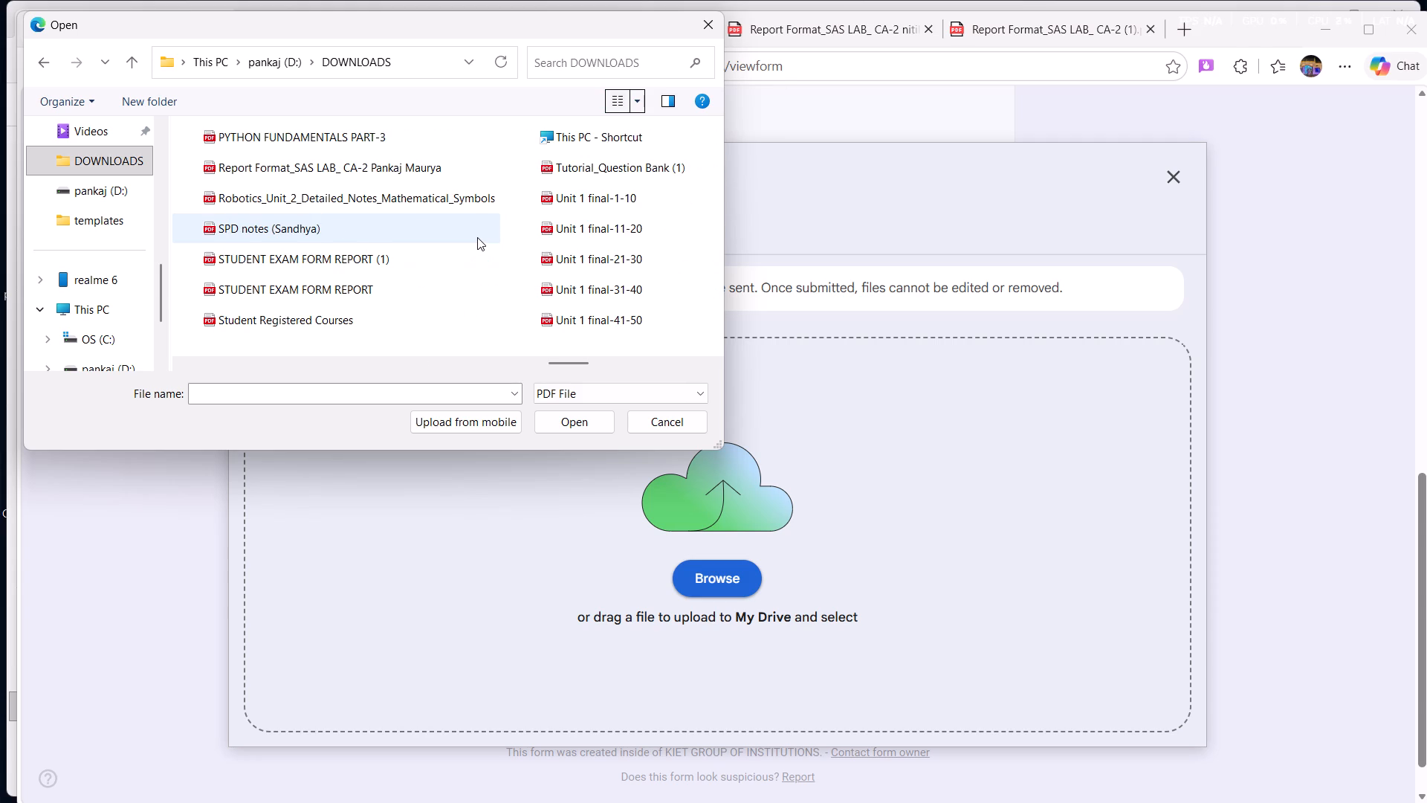
pyautogui.scroll(-2, 477, 237)
pyautogui.scroll(3, 477, 237)
pyautogui.press('Up')
pyautogui.press('Up')
pyautogui.press('Up')
pyautogui.scroll(1, 477, 237)
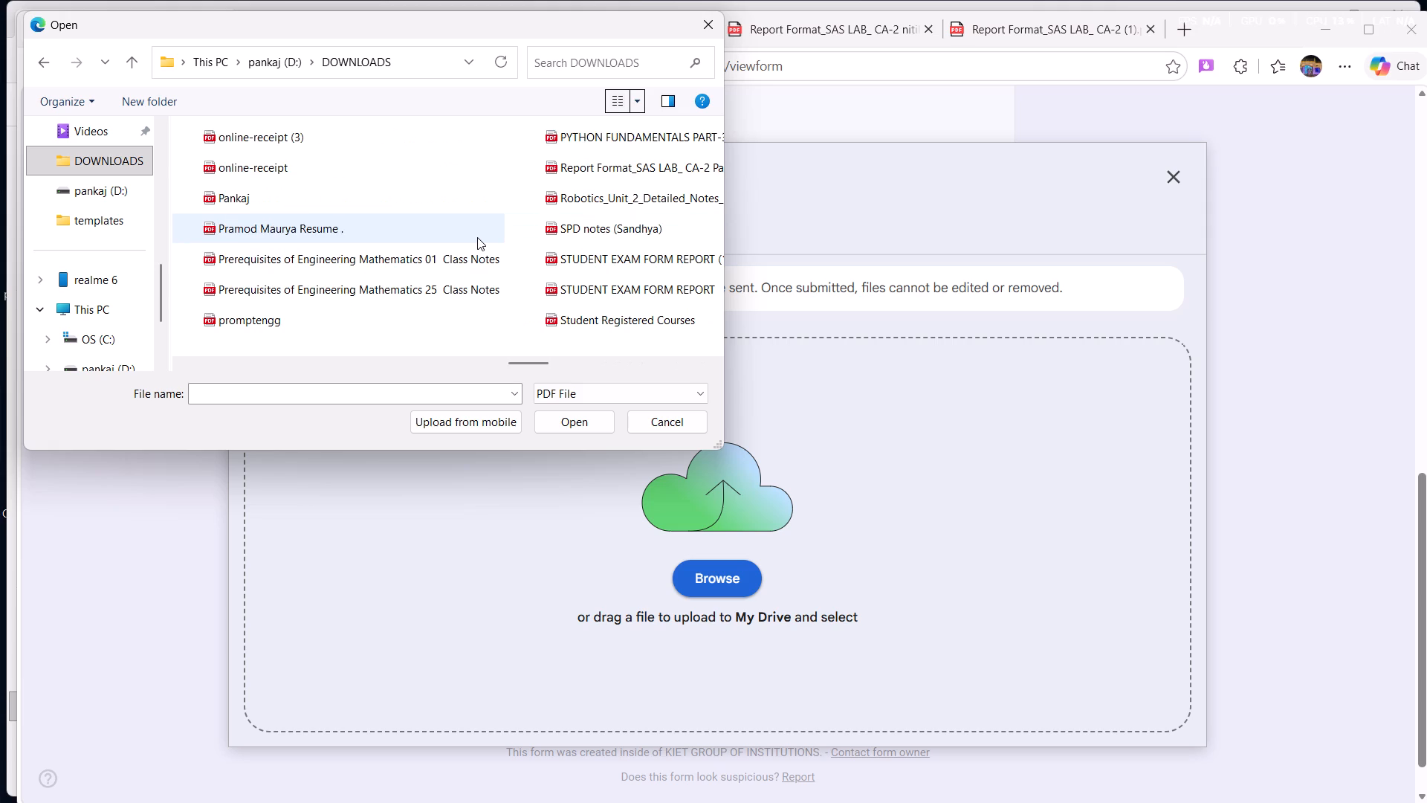
pyautogui.scroll(2, 477, 237)
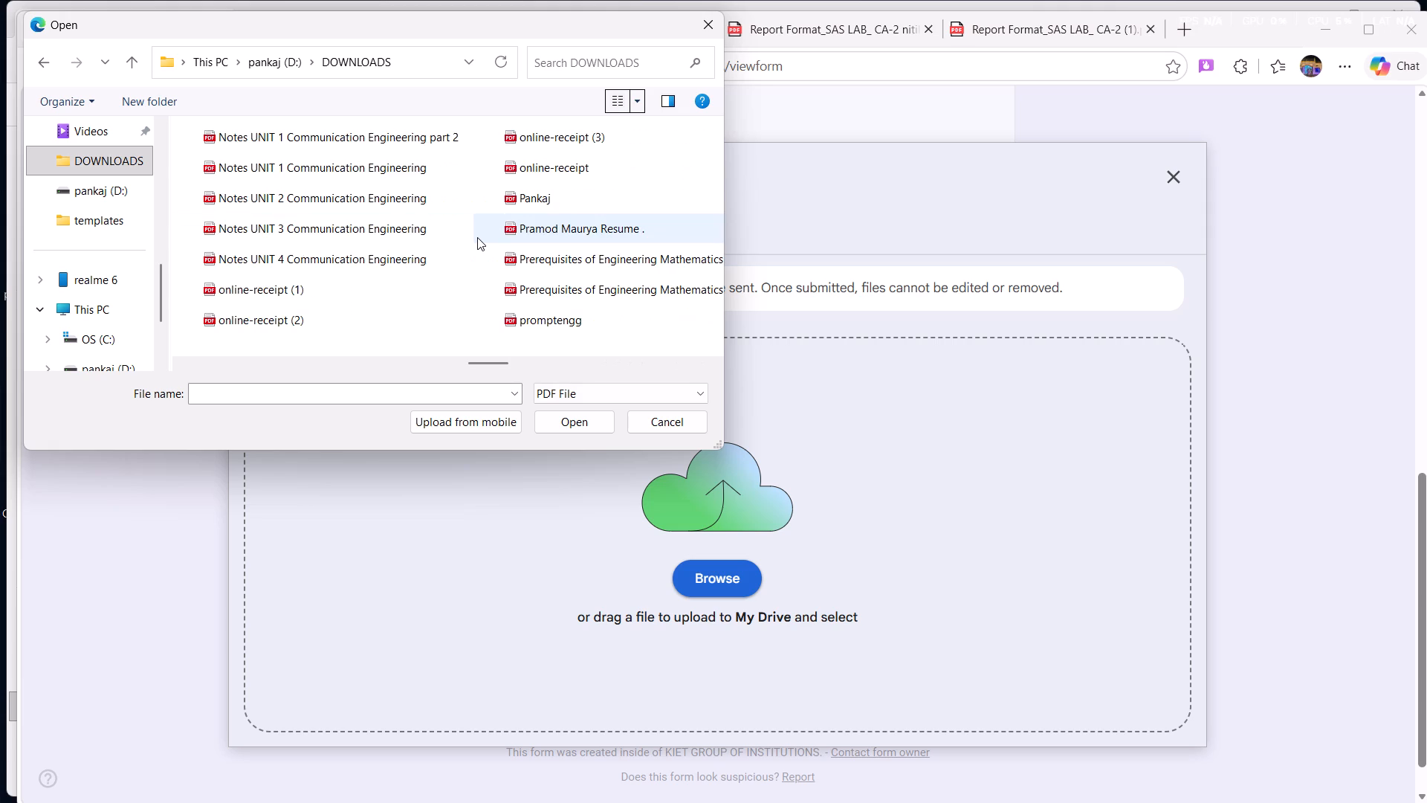
pyautogui.scroll(2, 477, 237)
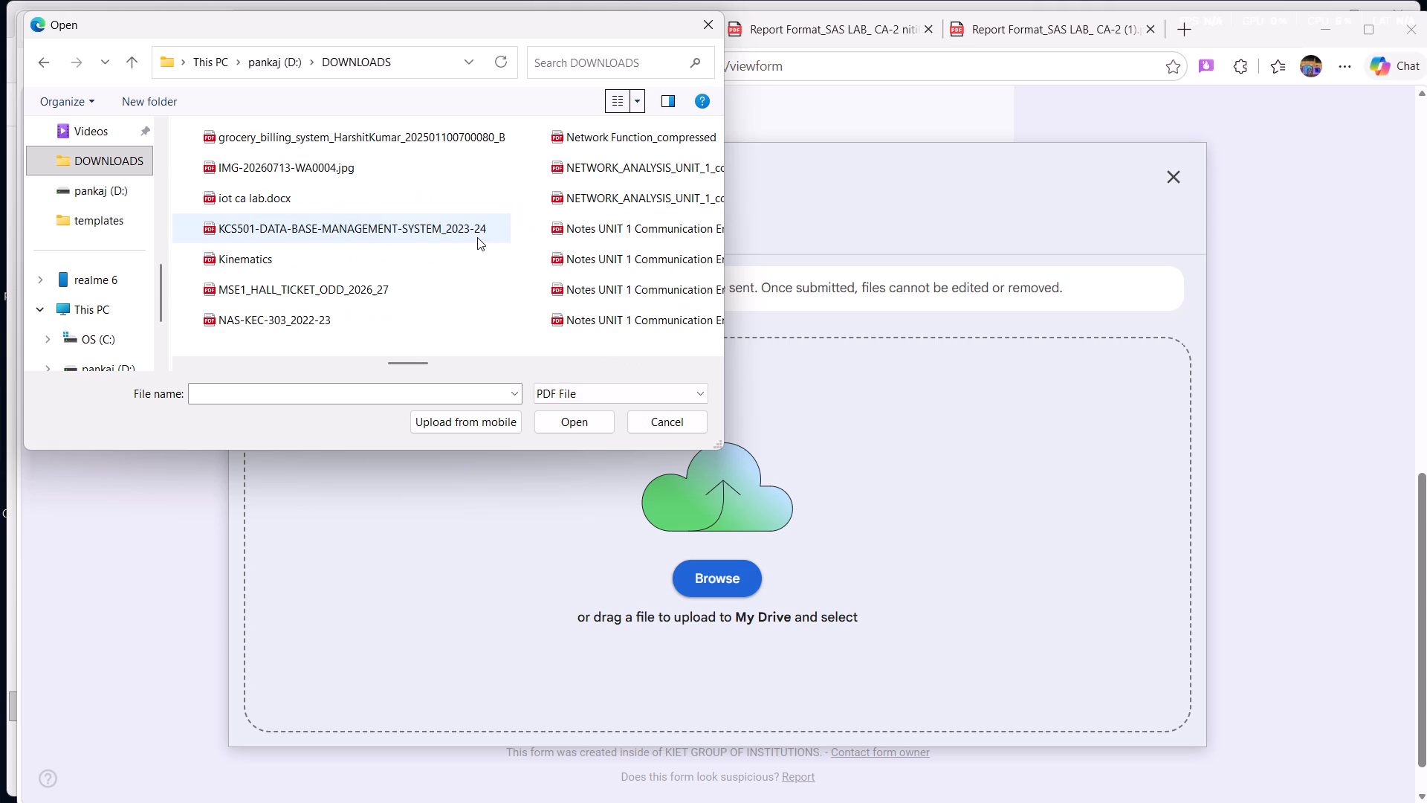
pyautogui.scroll(3, 477, 237)
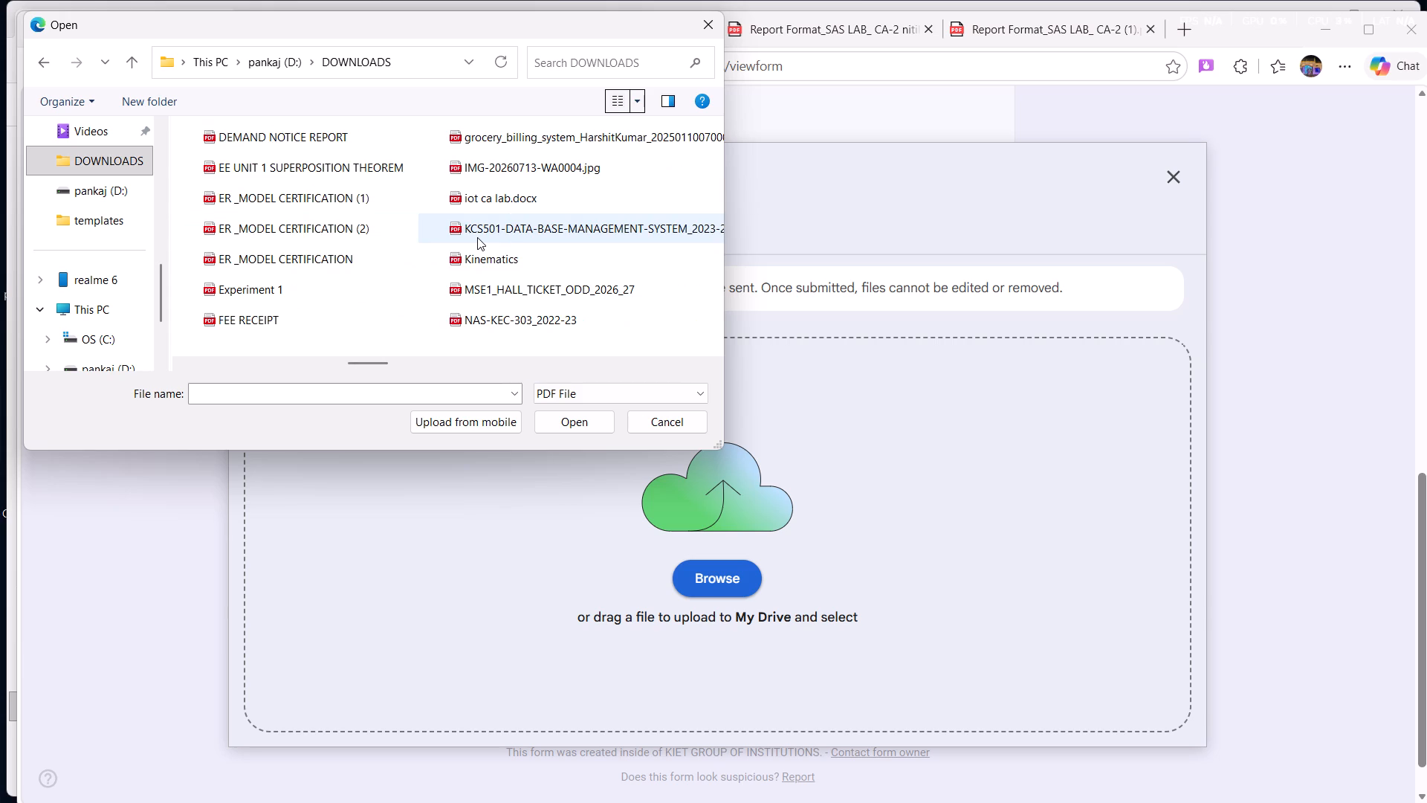
pyautogui.scroll(2, 477, 237)
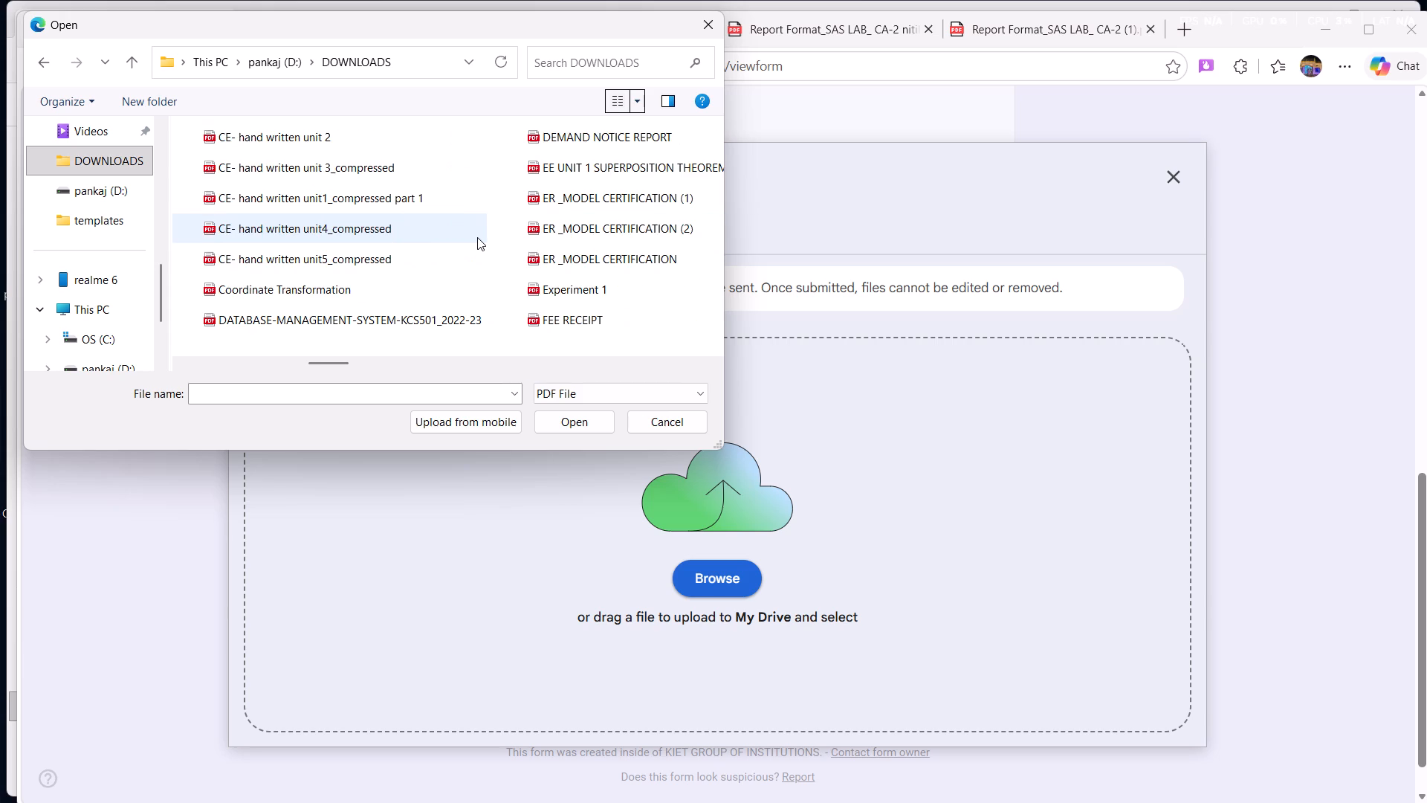
pyautogui.scroll(2, 477, 237)
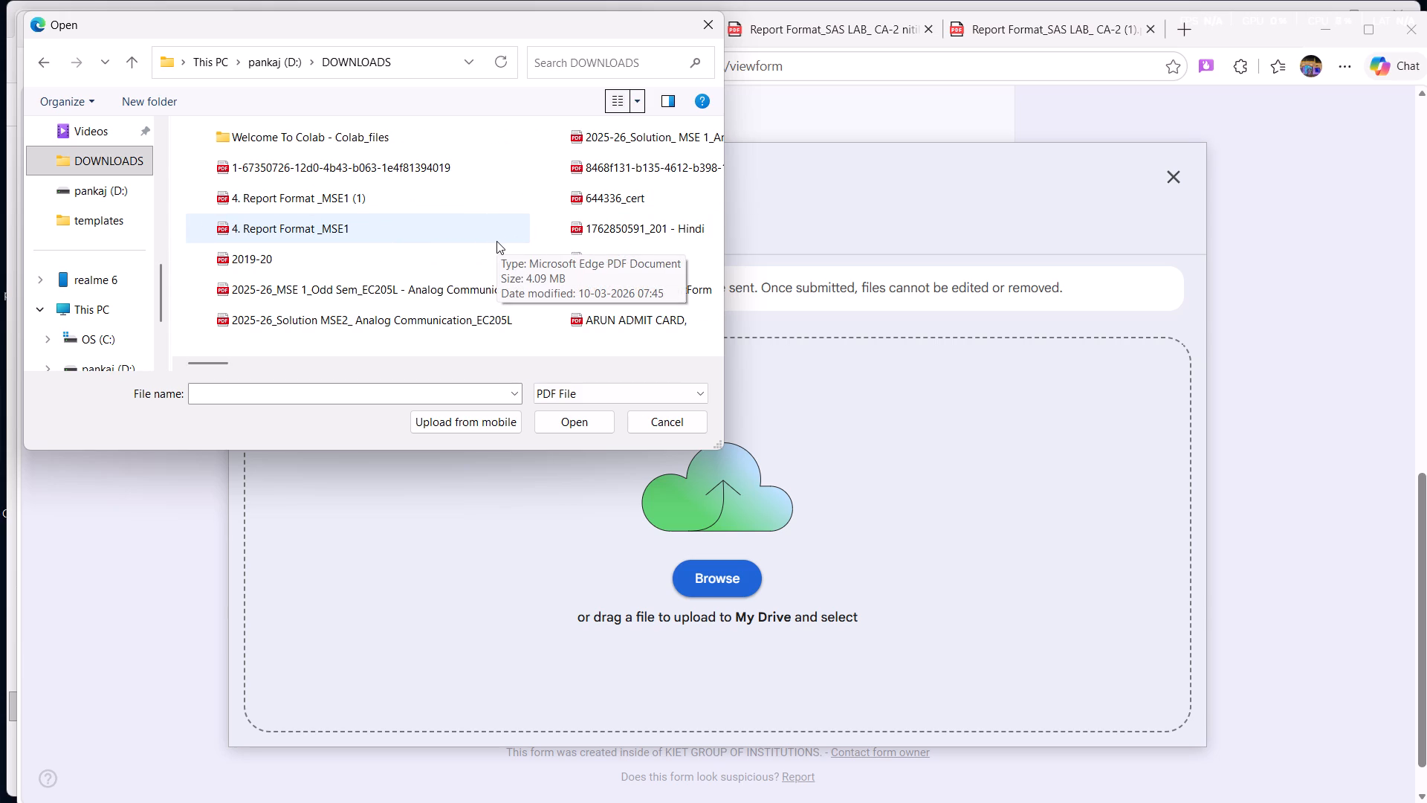
pyautogui.click(707, 27)
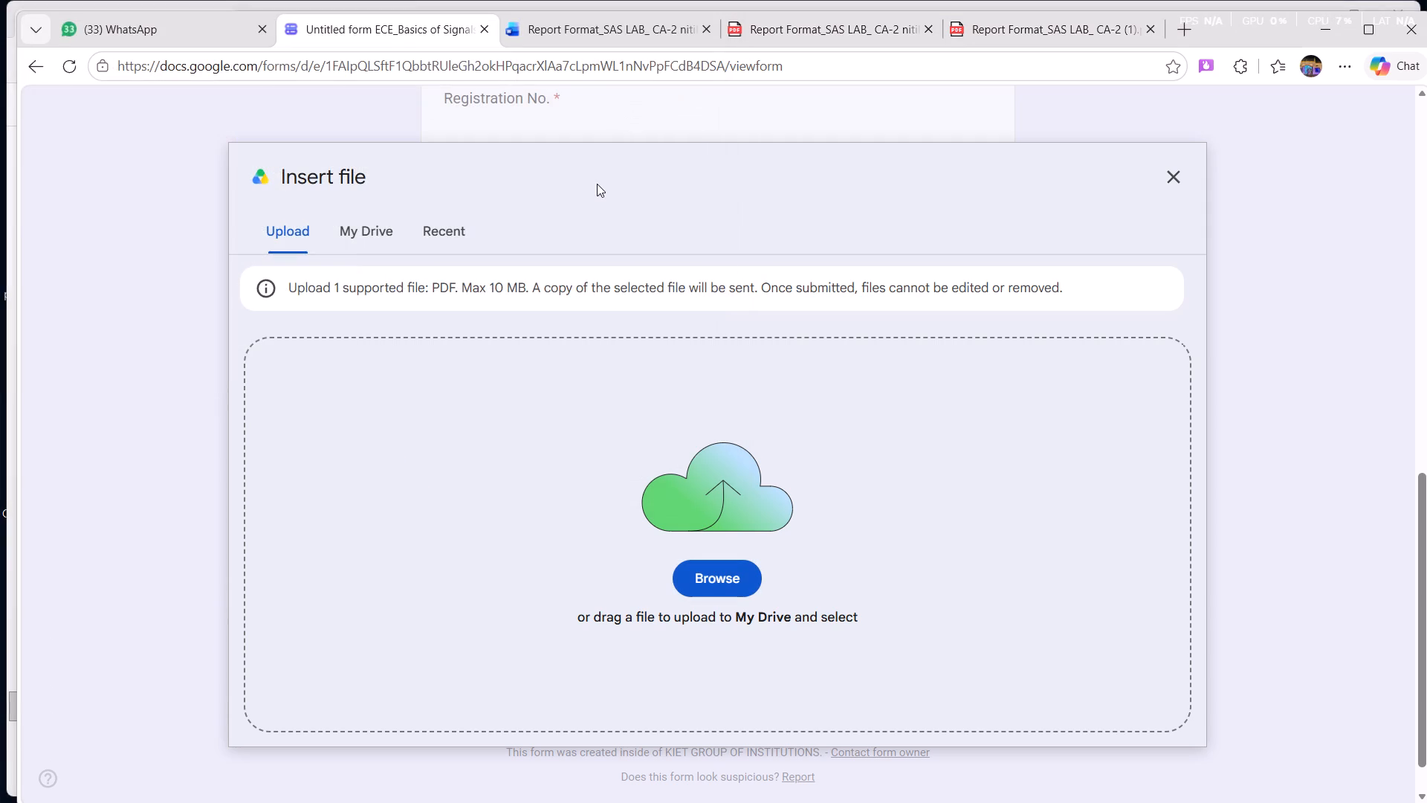
# Move the renamed "Report Format_SAS LAB_ CA-2" PDF from the DOWNLOADS folder to the desktop.
pyautogui.click(704, 191)
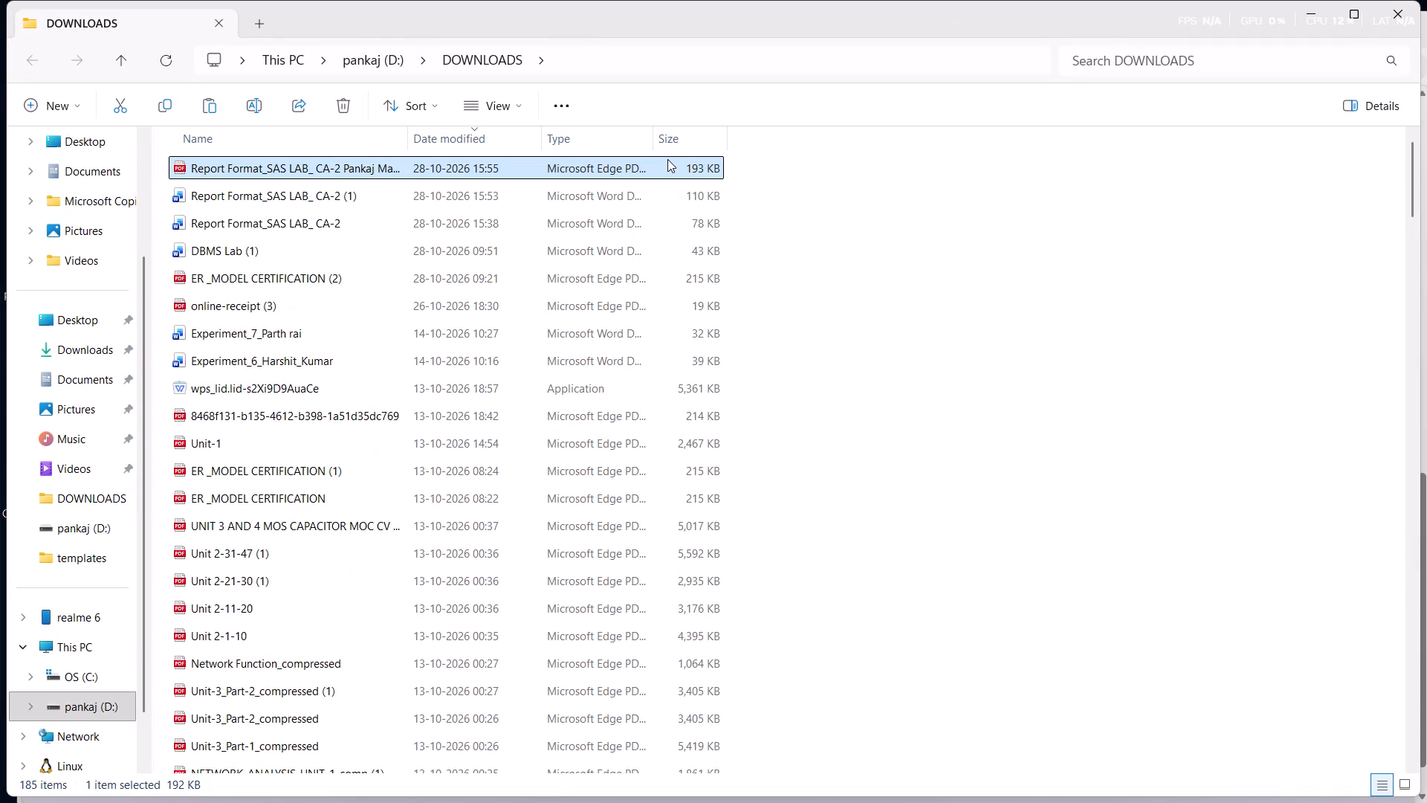
pyautogui.hotkey('ctrl', 'x')
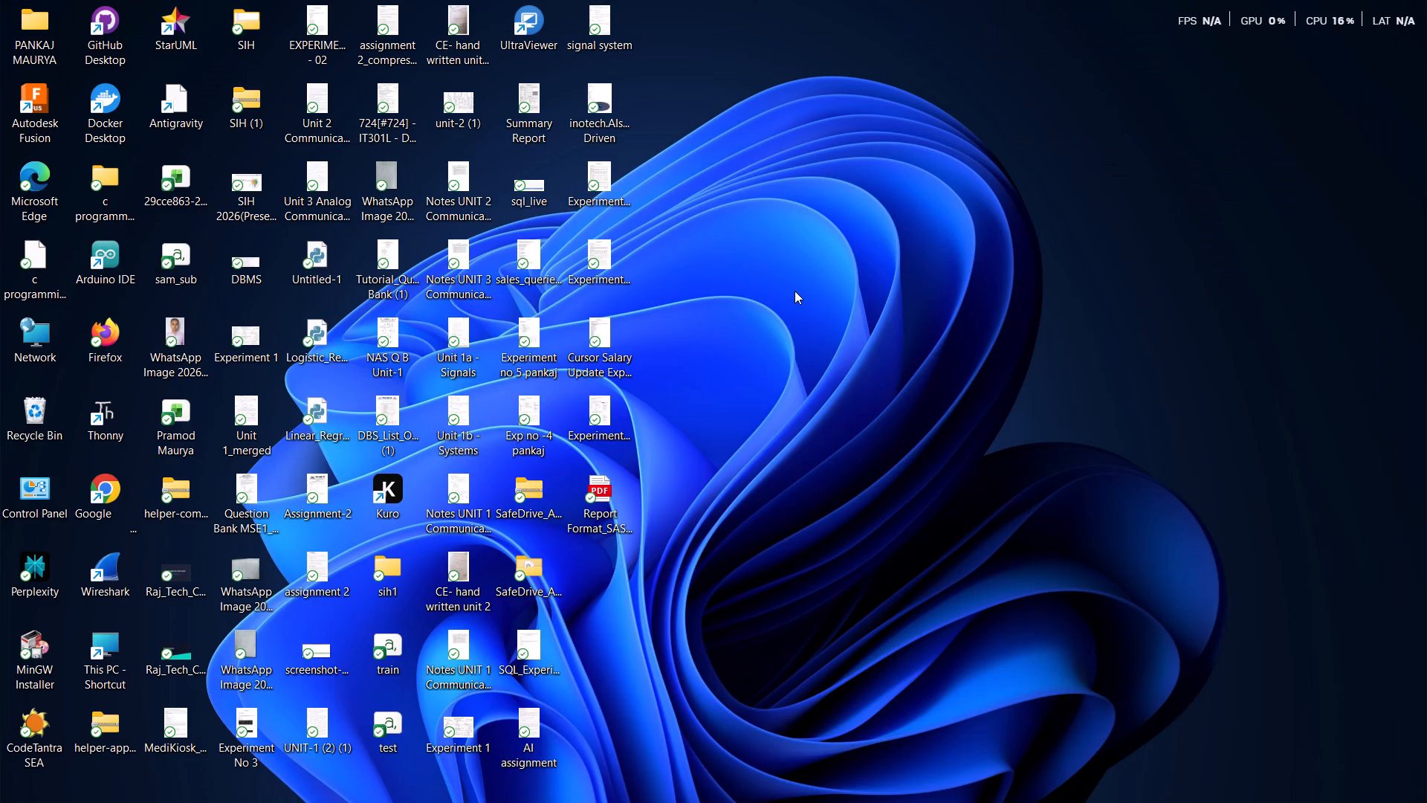
pyautogui.click(795, 291)
pyautogui.tripleClick(795, 291)
pyautogui.doubleClick(795, 291)
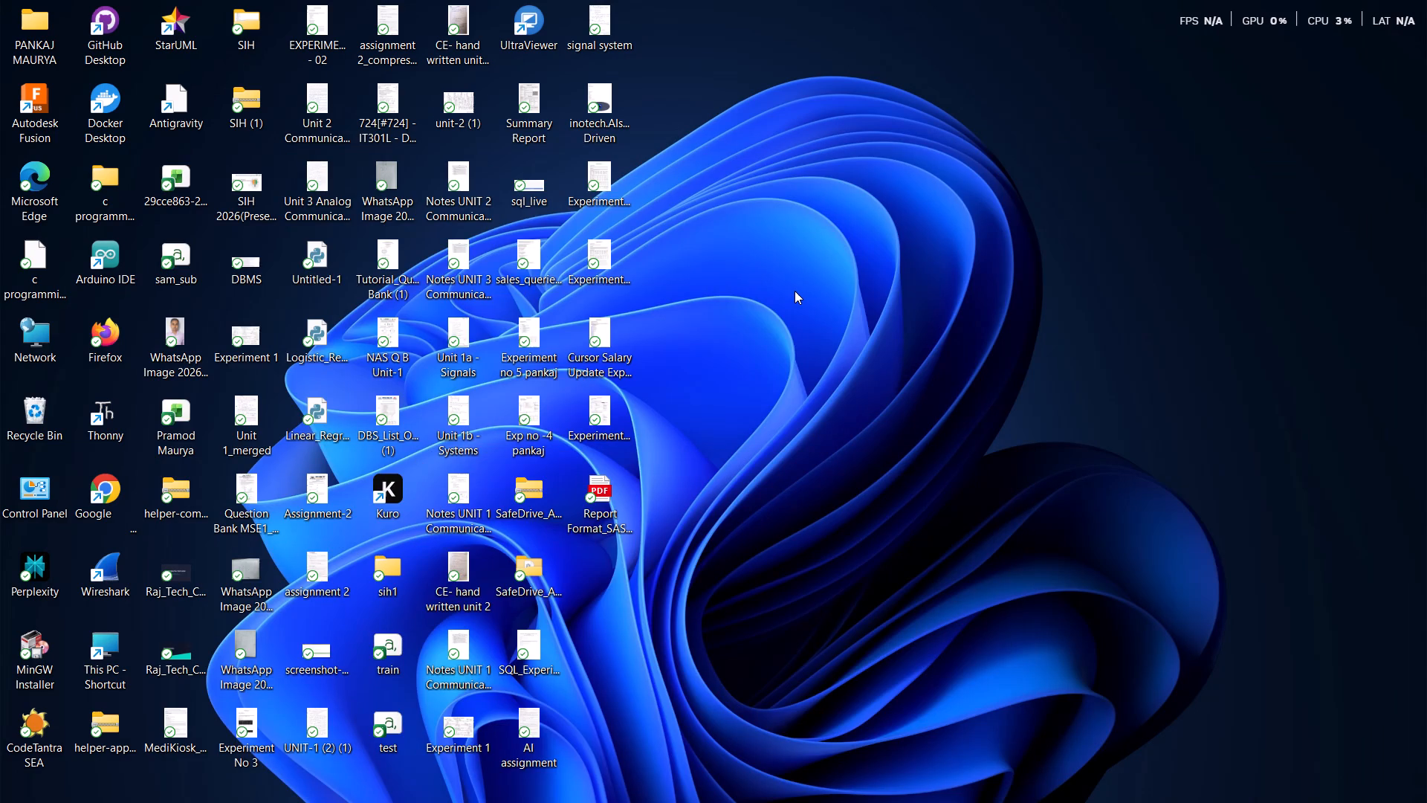
pyautogui.hotkey('ctrl', 'v')
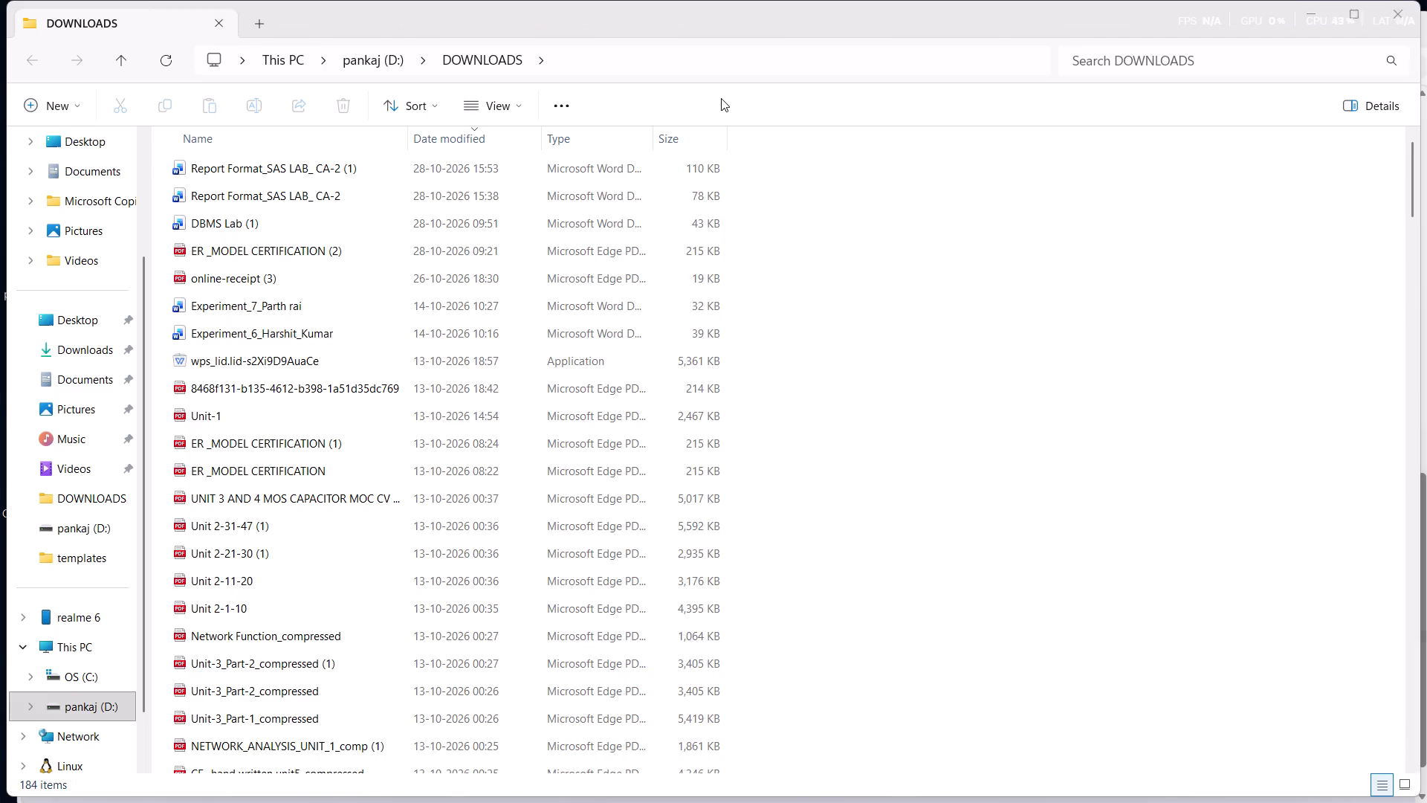
# Upload the renamed "Report Format_SAS LAB_ CA-2" PDF from the Desktop folder to the form's MATLAB report question.
pyautogui.click(829, 143)
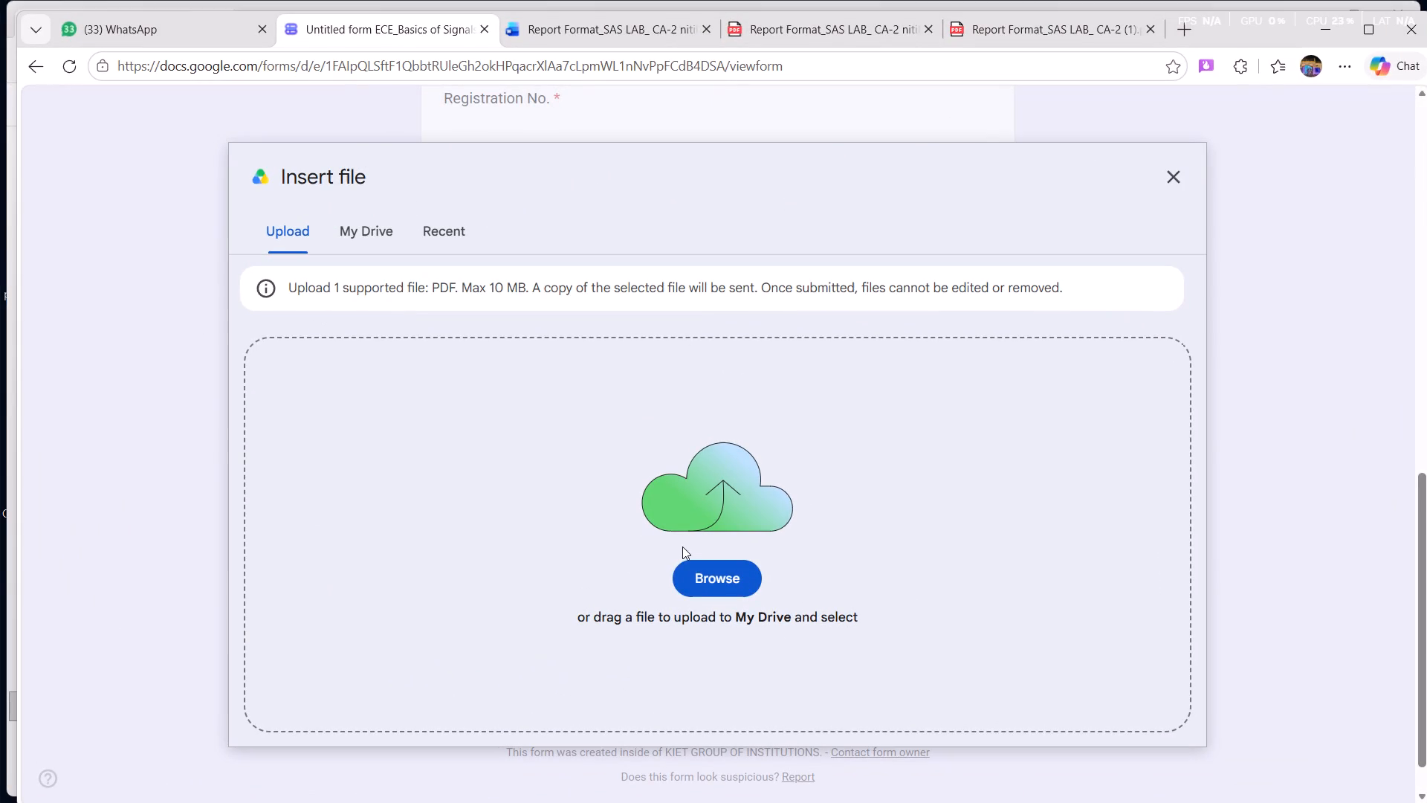
pyautogui.click(696, 577)
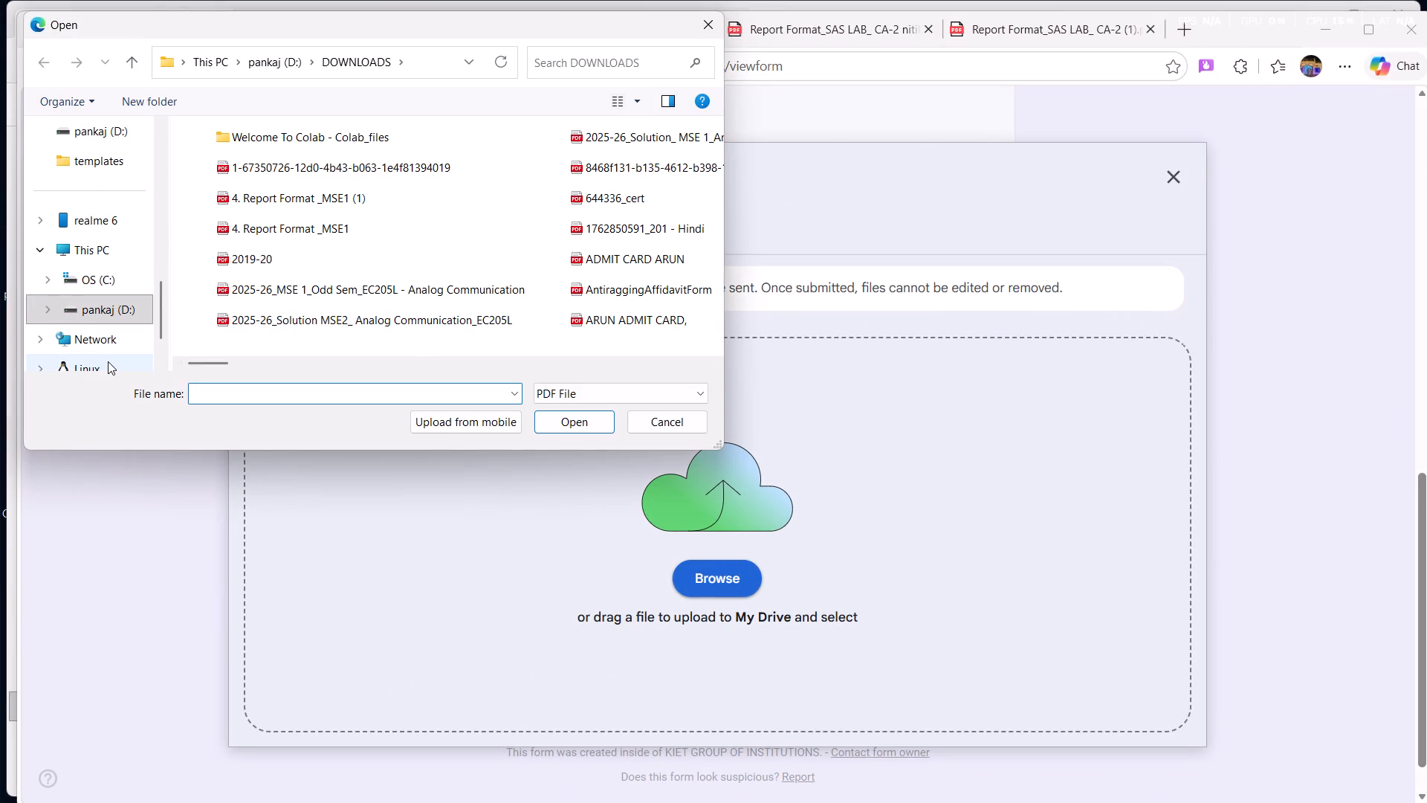
pyautogui.scroll(-1, 108, 361)
pyautogui.scroll(3, 99, 214)
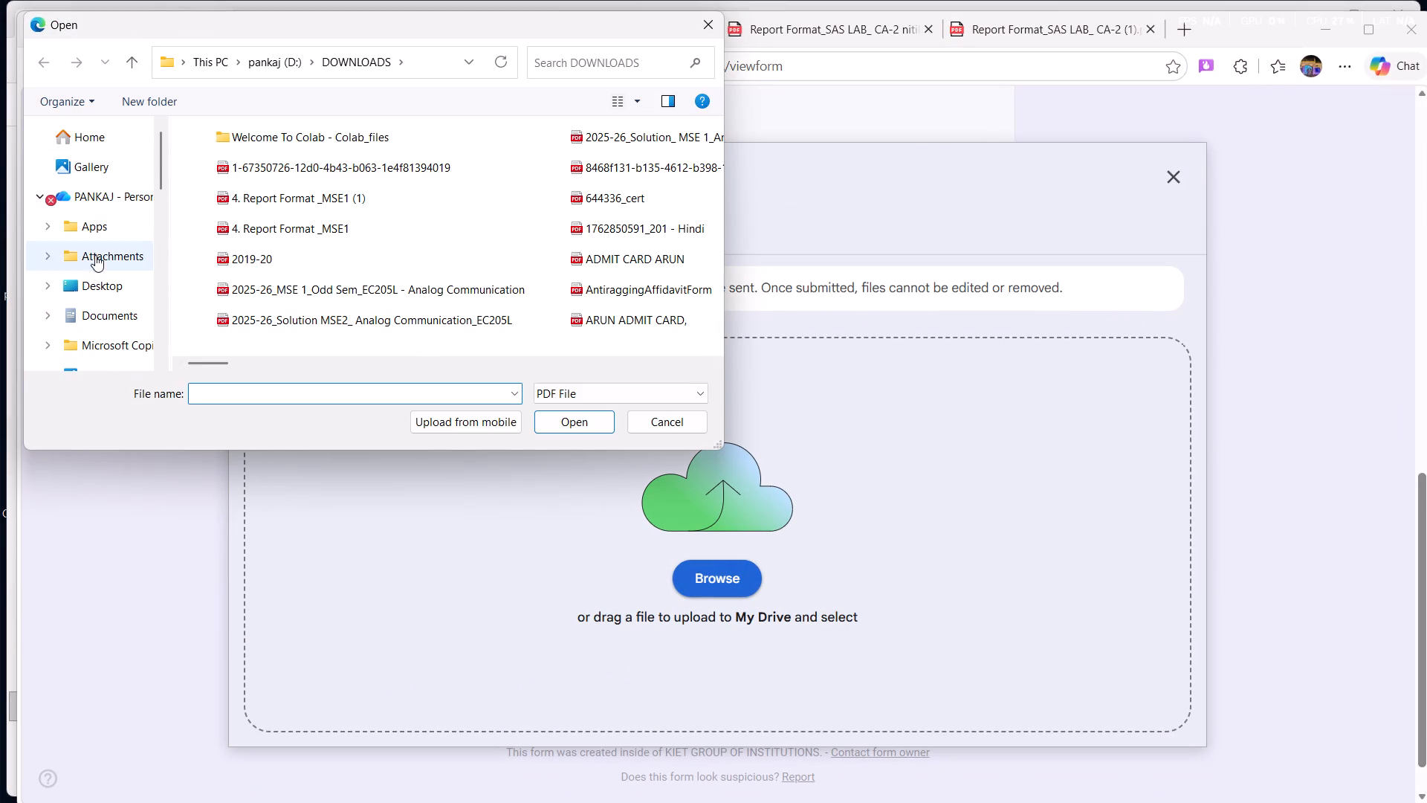
pyautogui.click(92, 283)
pyautogui.scroll(-3, 274, 239)
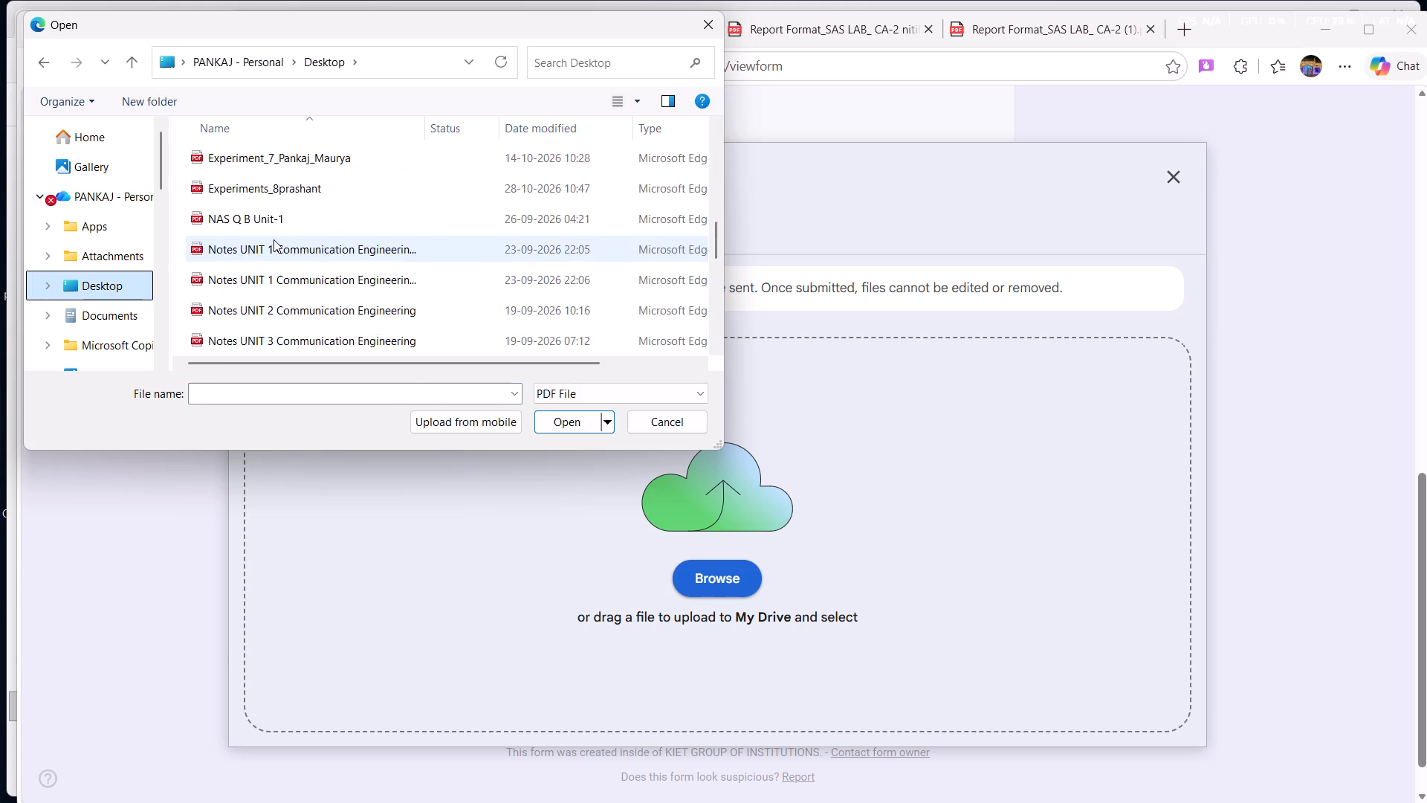
pyautogui.click(274, 239)
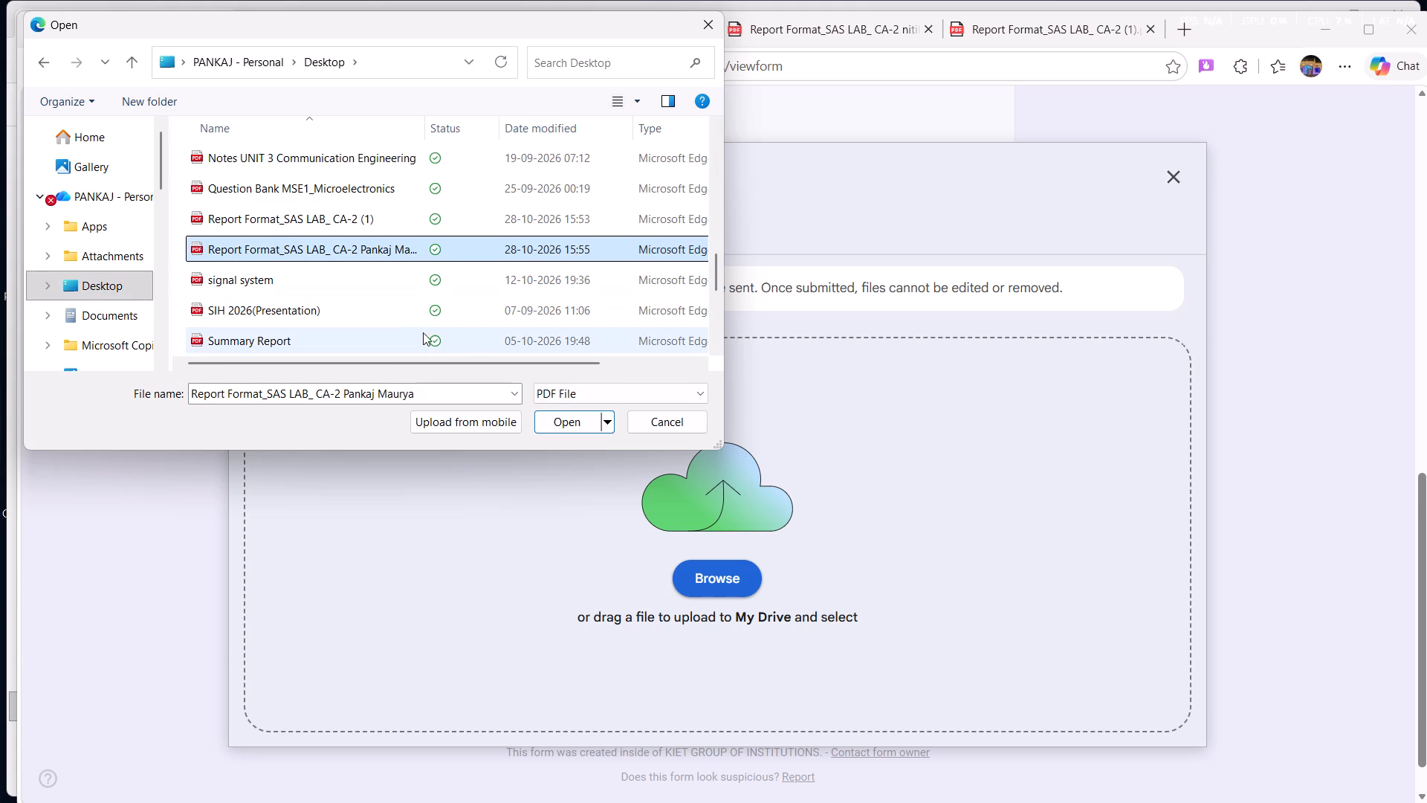
pyautogui.click(587, 427)
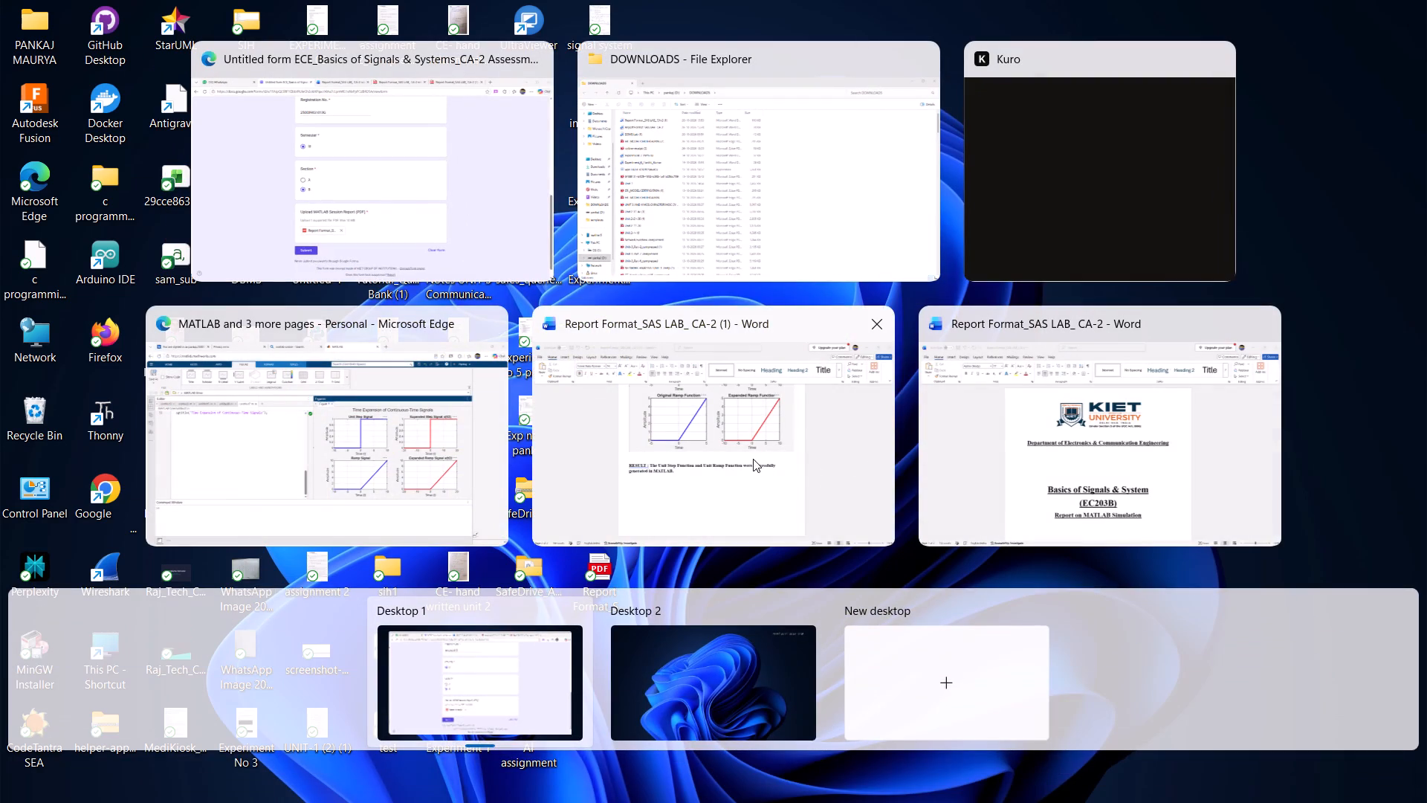
# Open the renamed "Report Format_SAS LAB_ CA-2" PDF from the desktop and review its programs, figures and results through page 4.
pyautogui.click(741, 441)
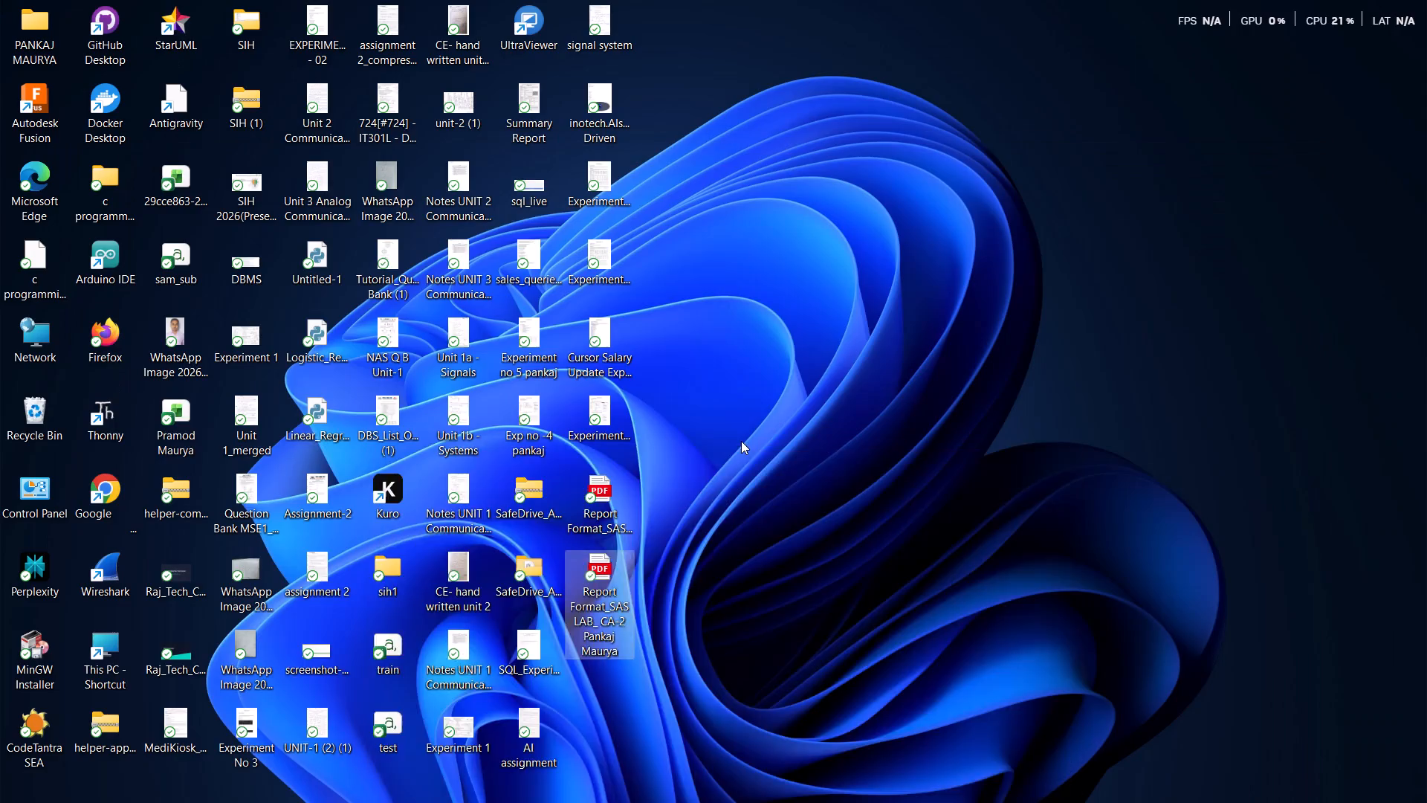
pyautogui.click(741, 441)
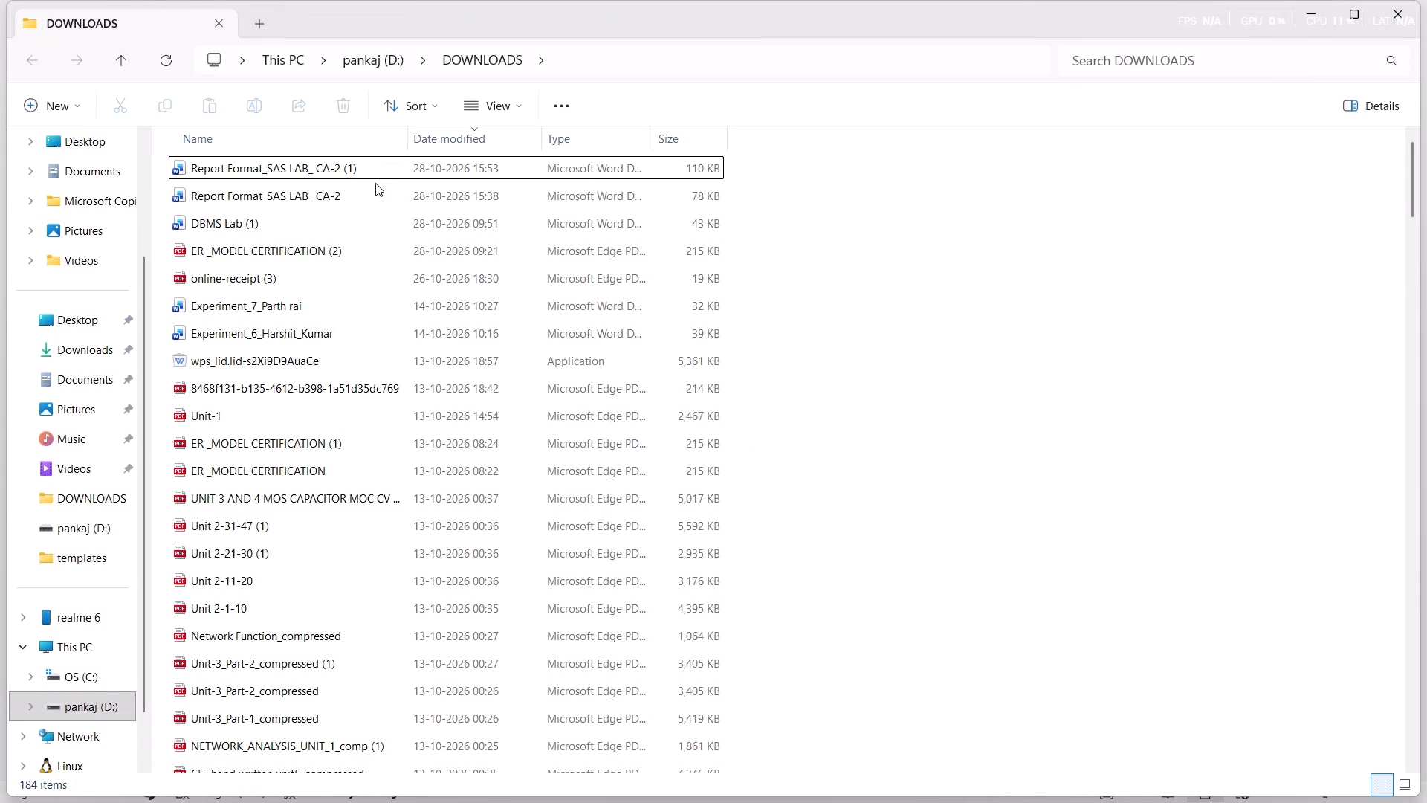
pyautogui.doubleClick(589, 624)
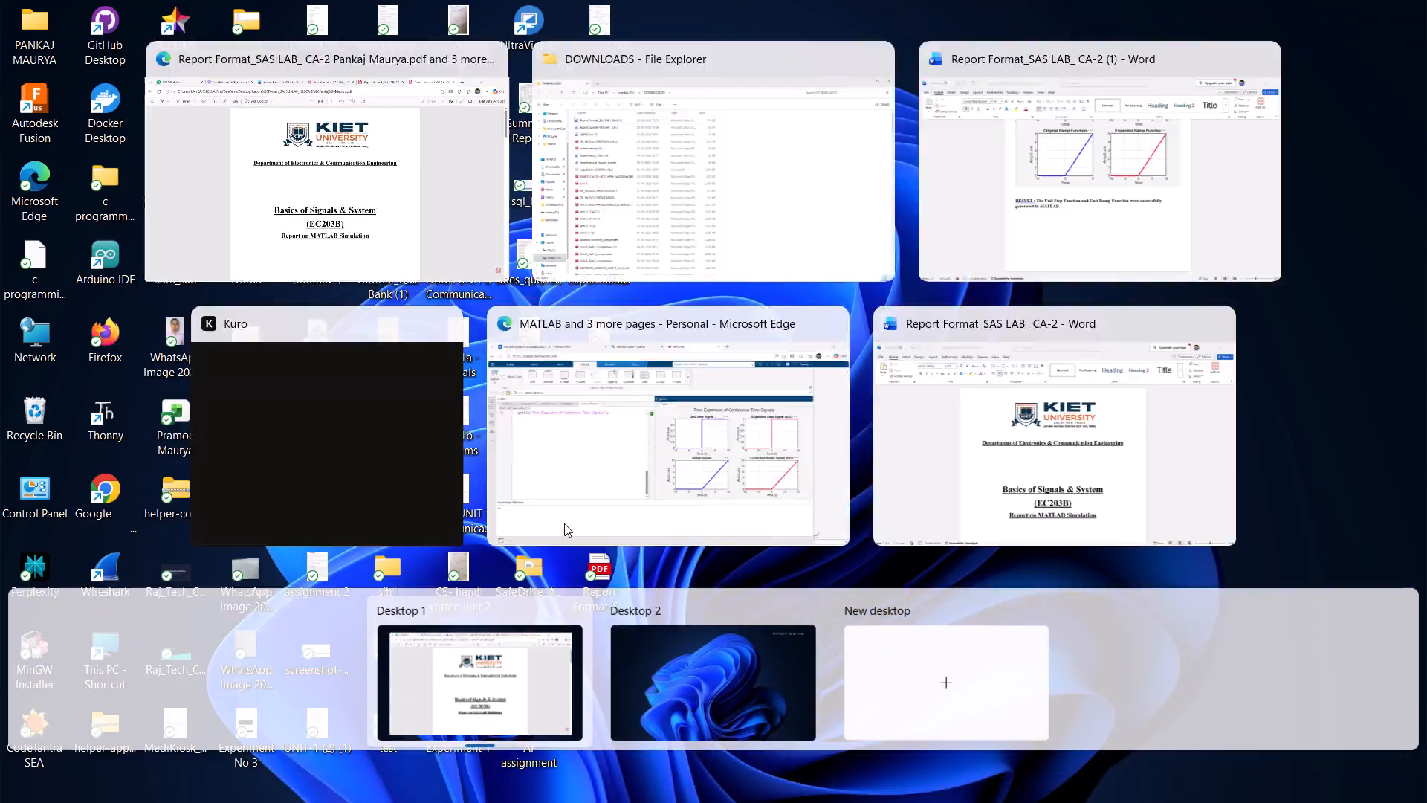
pyautogui.scroll(-6, 564, 523)
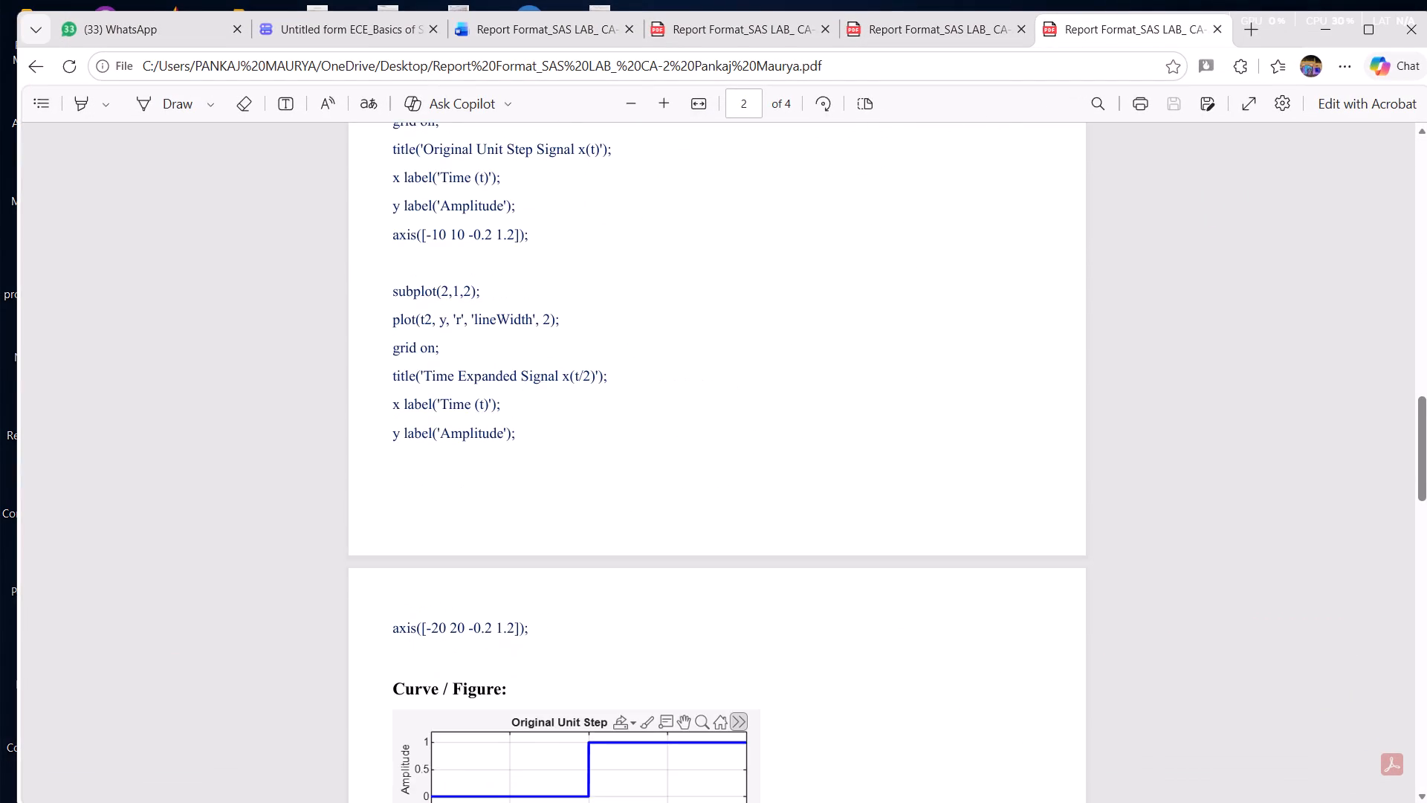
pyautogui.scroll(-4, 564, 523)
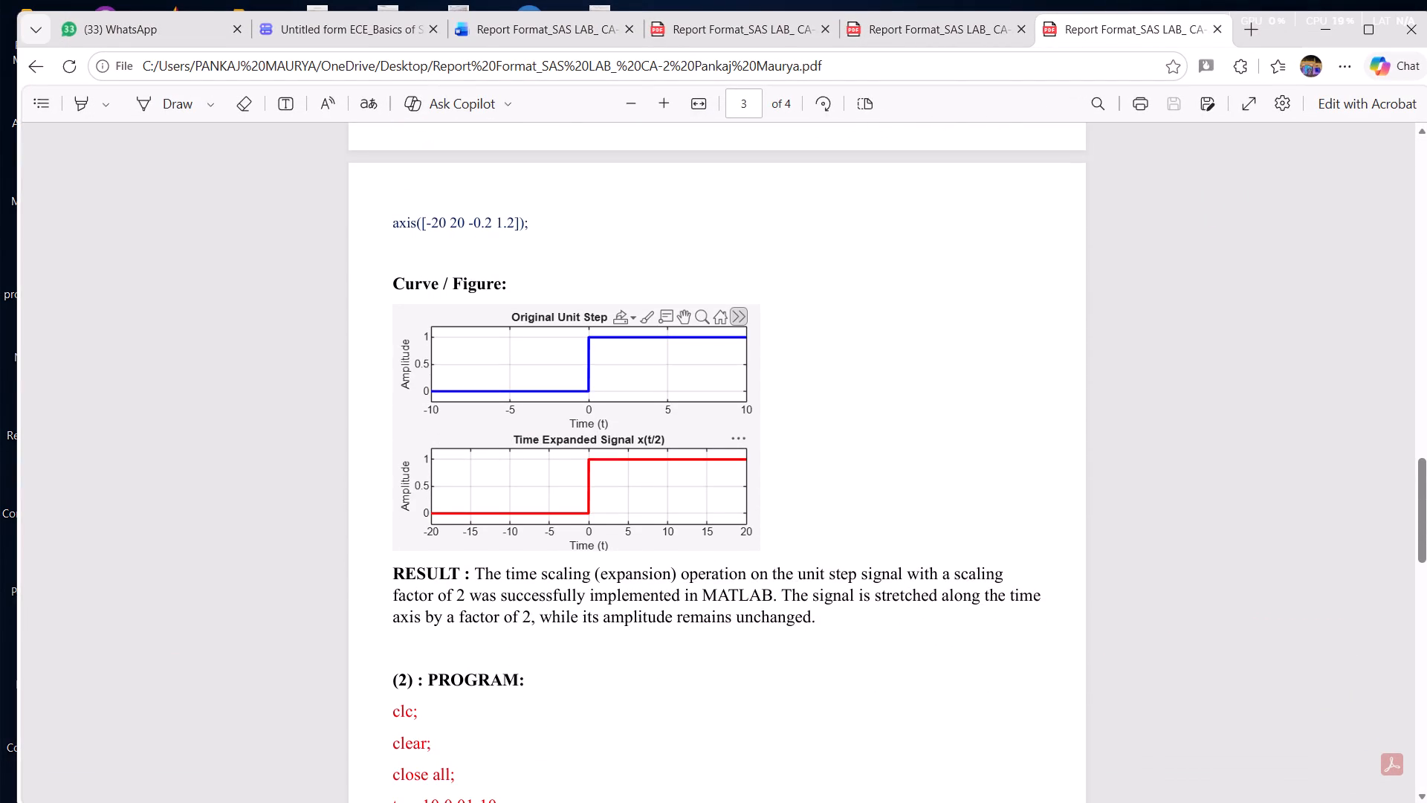
pyautogui.scroll(-1, 564, 523)
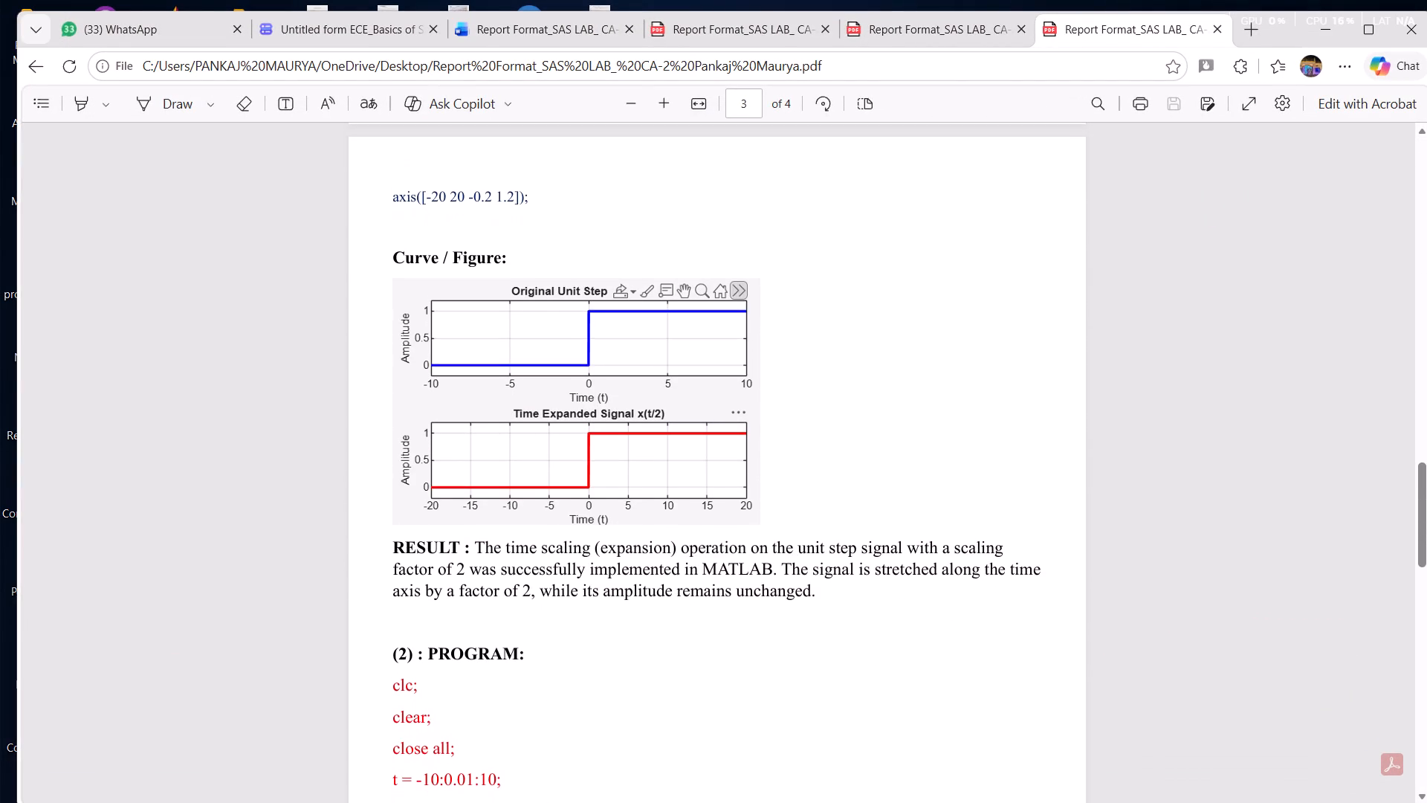
pyautogui.scroll(-5, 564, 523)
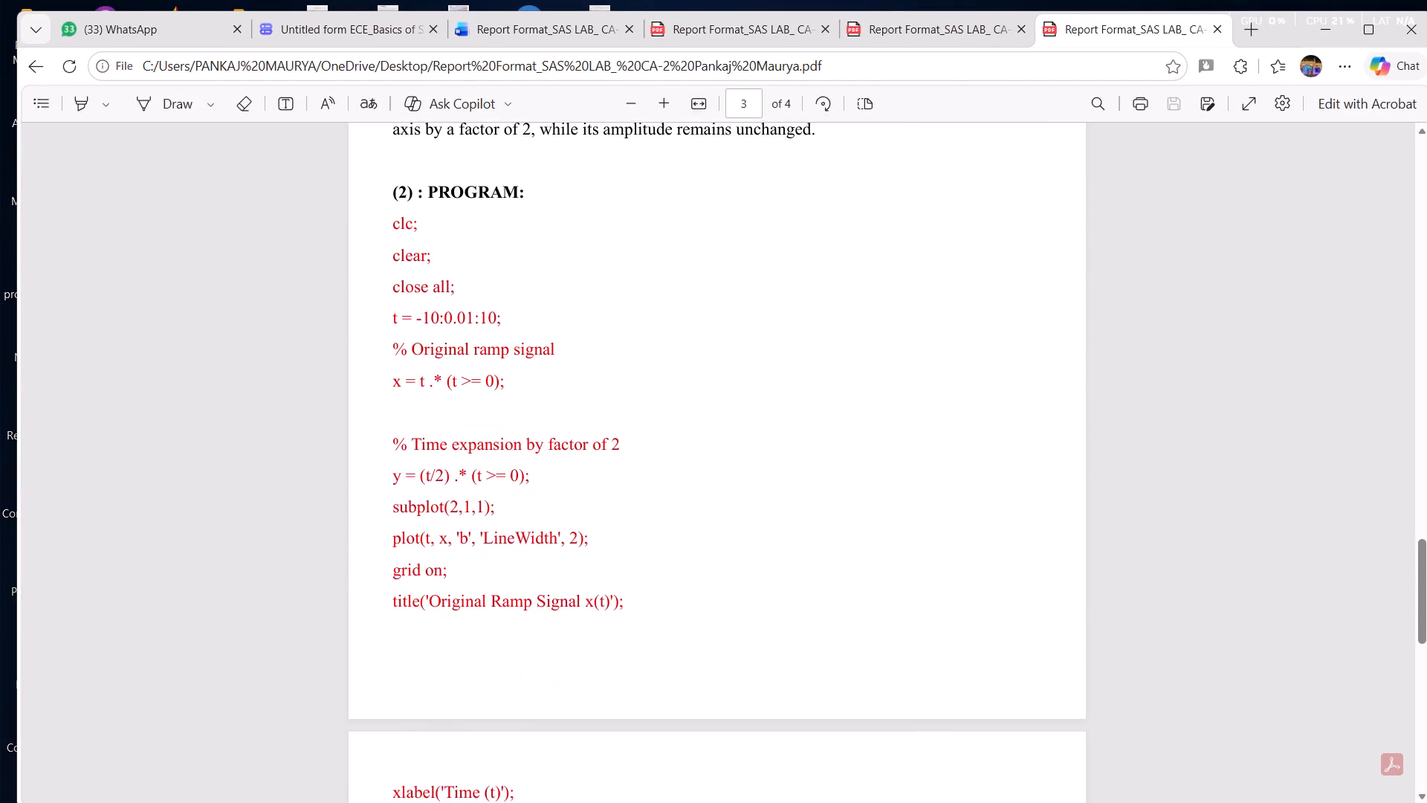
pyautogui.scroll(-4, 564, 523)
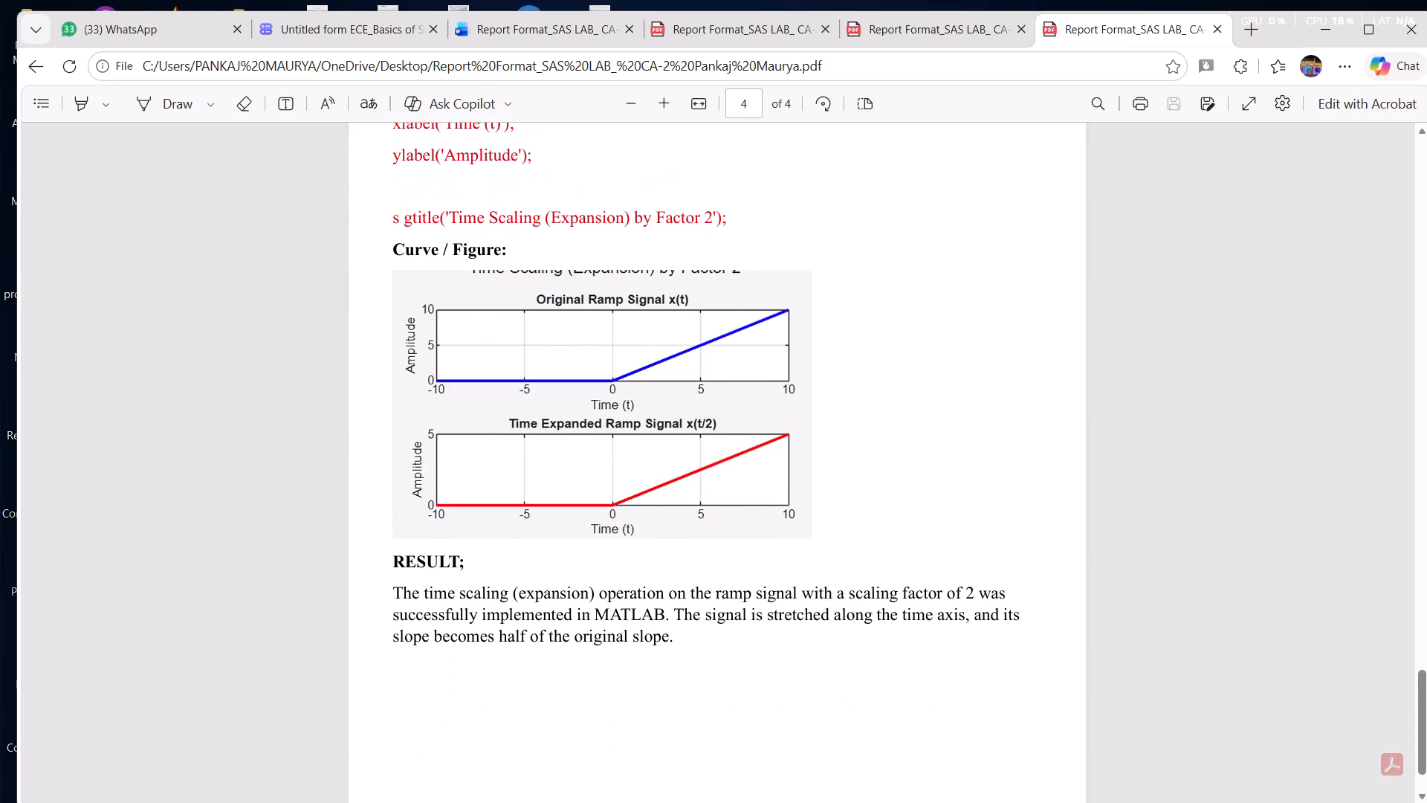
pyautogui.scroll(-3, 564, 523)
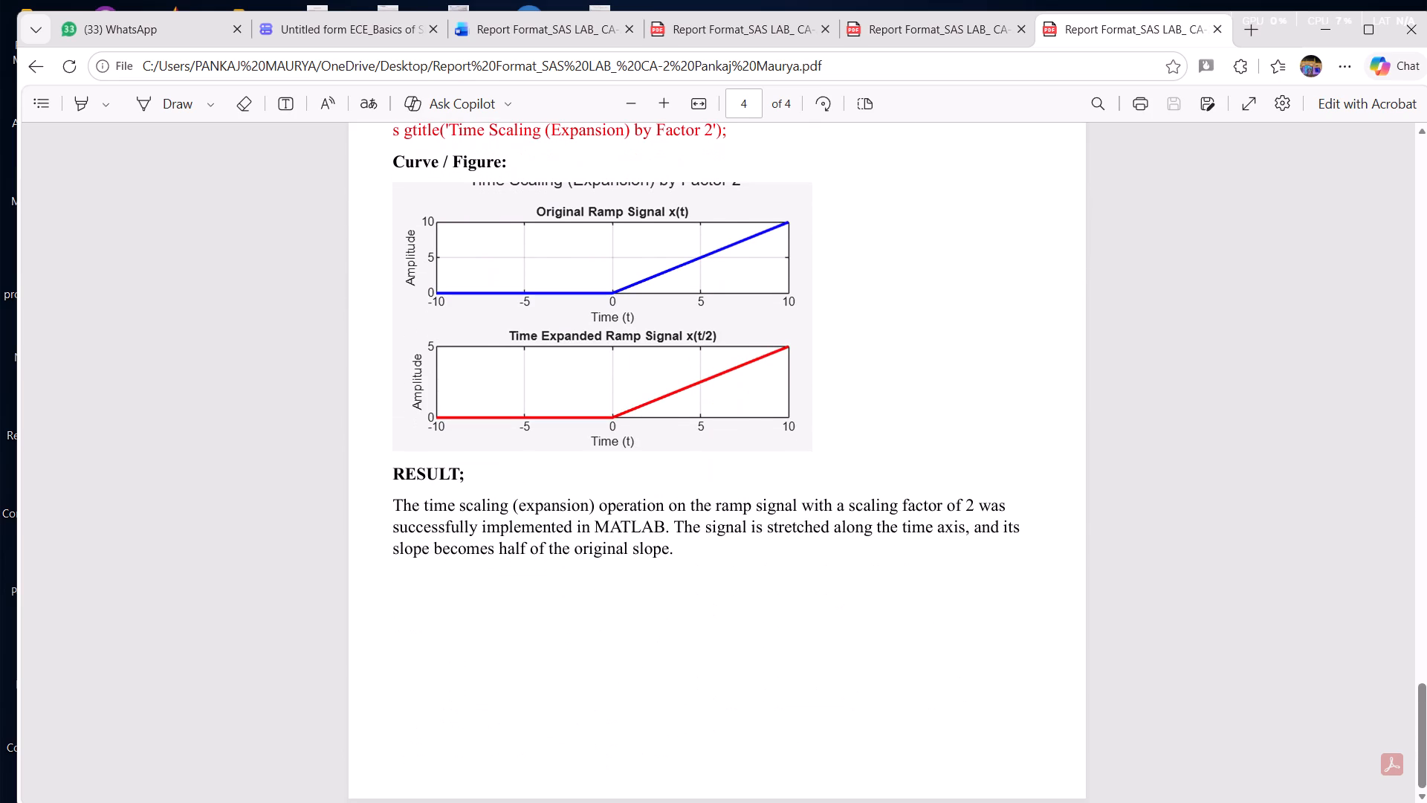
pyautogui.scroll(3, 564, 523)
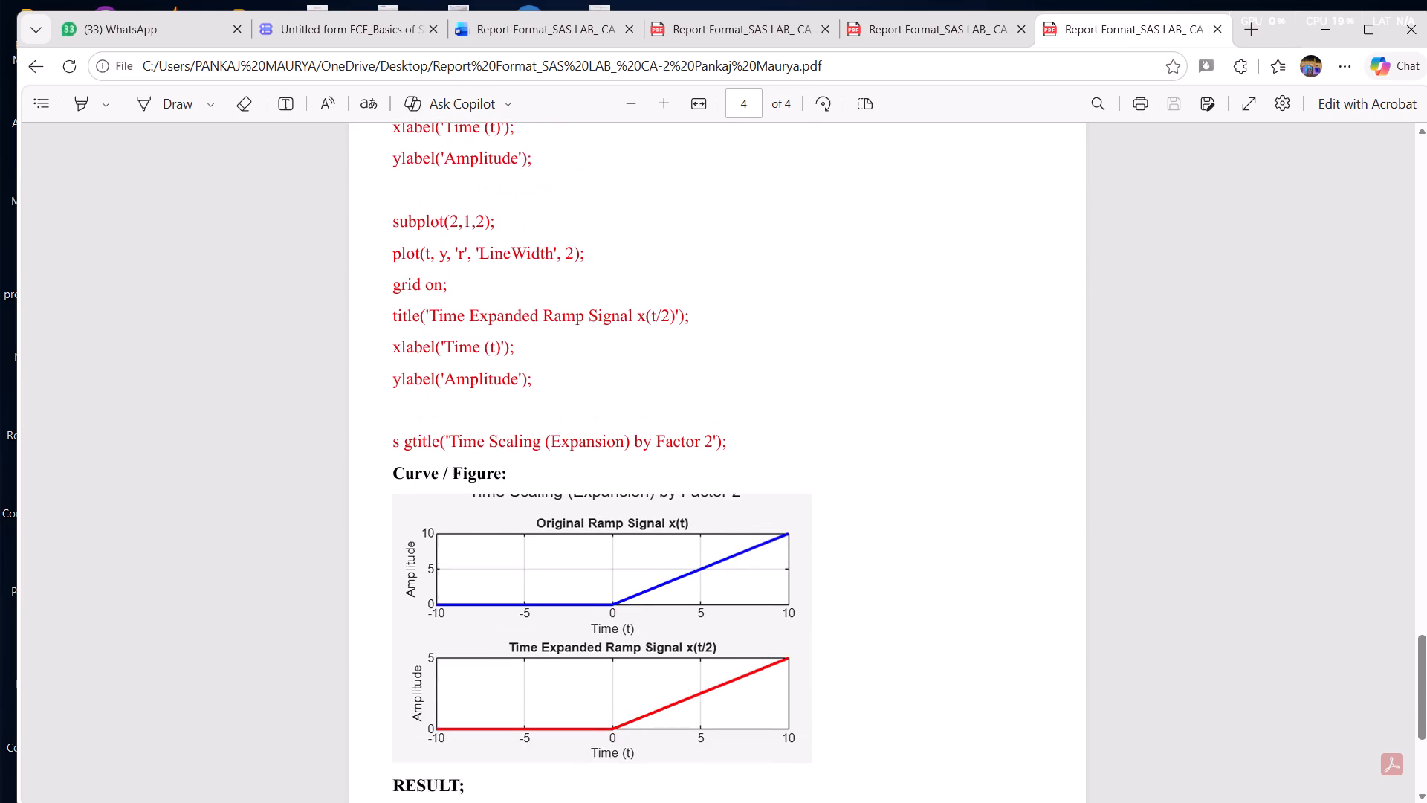
pyautogui.scroll(1, 564, 523)
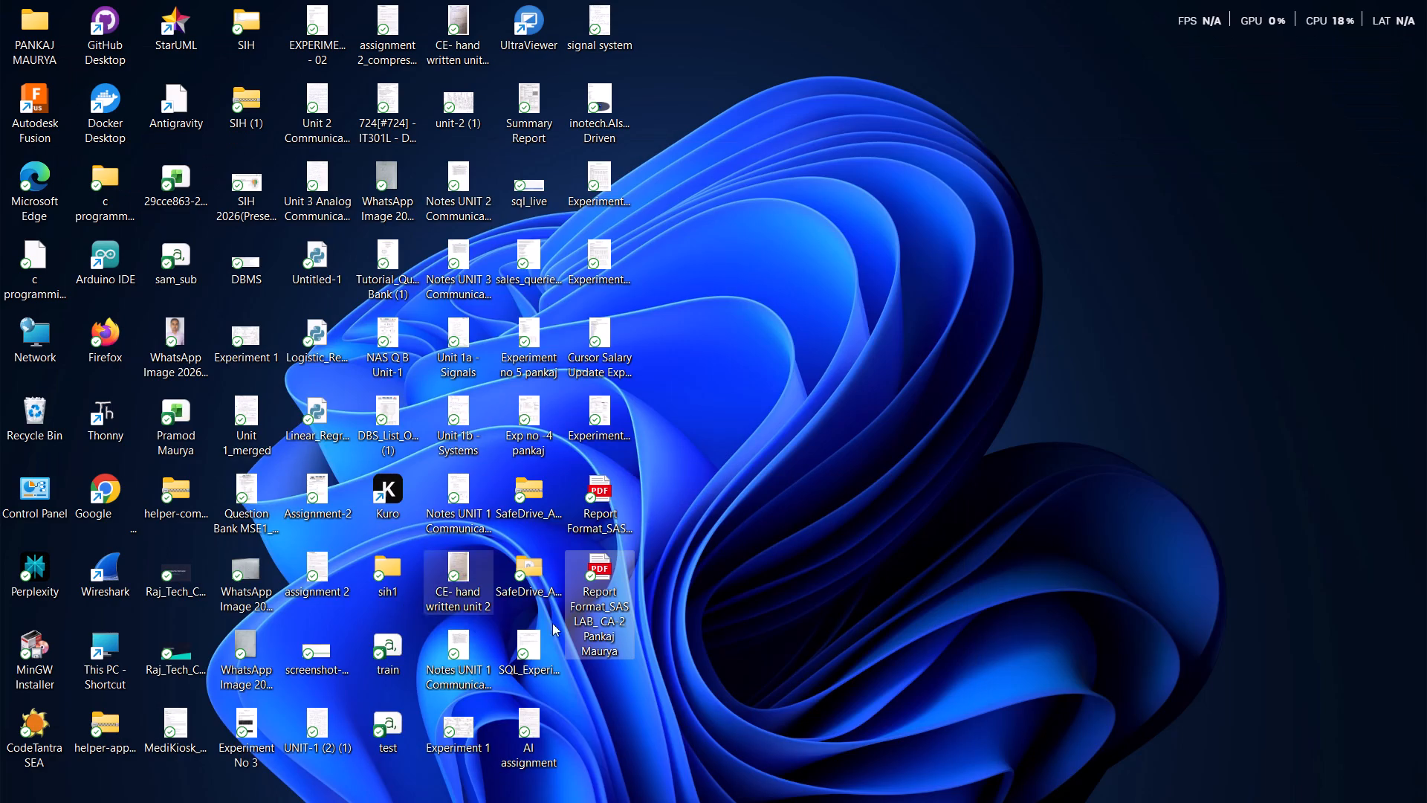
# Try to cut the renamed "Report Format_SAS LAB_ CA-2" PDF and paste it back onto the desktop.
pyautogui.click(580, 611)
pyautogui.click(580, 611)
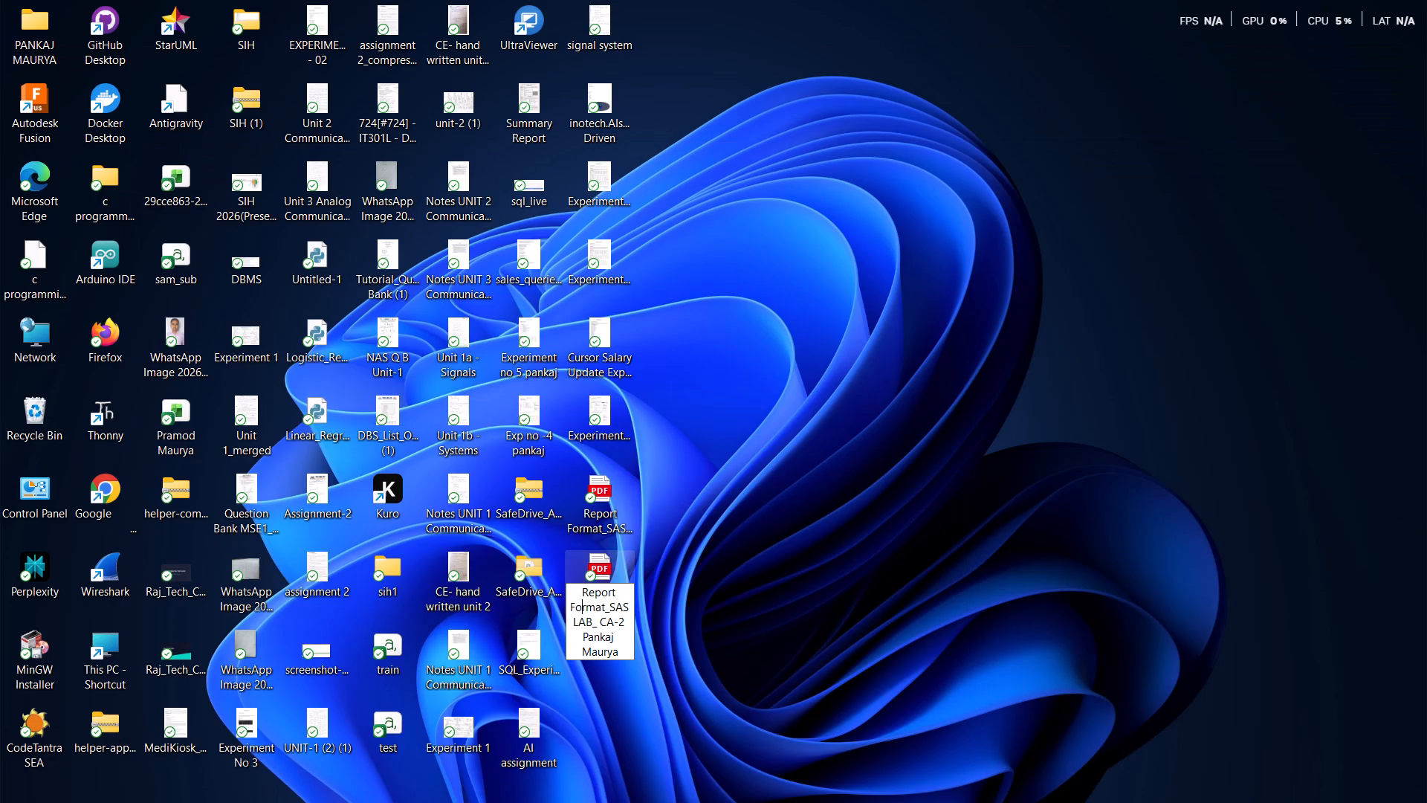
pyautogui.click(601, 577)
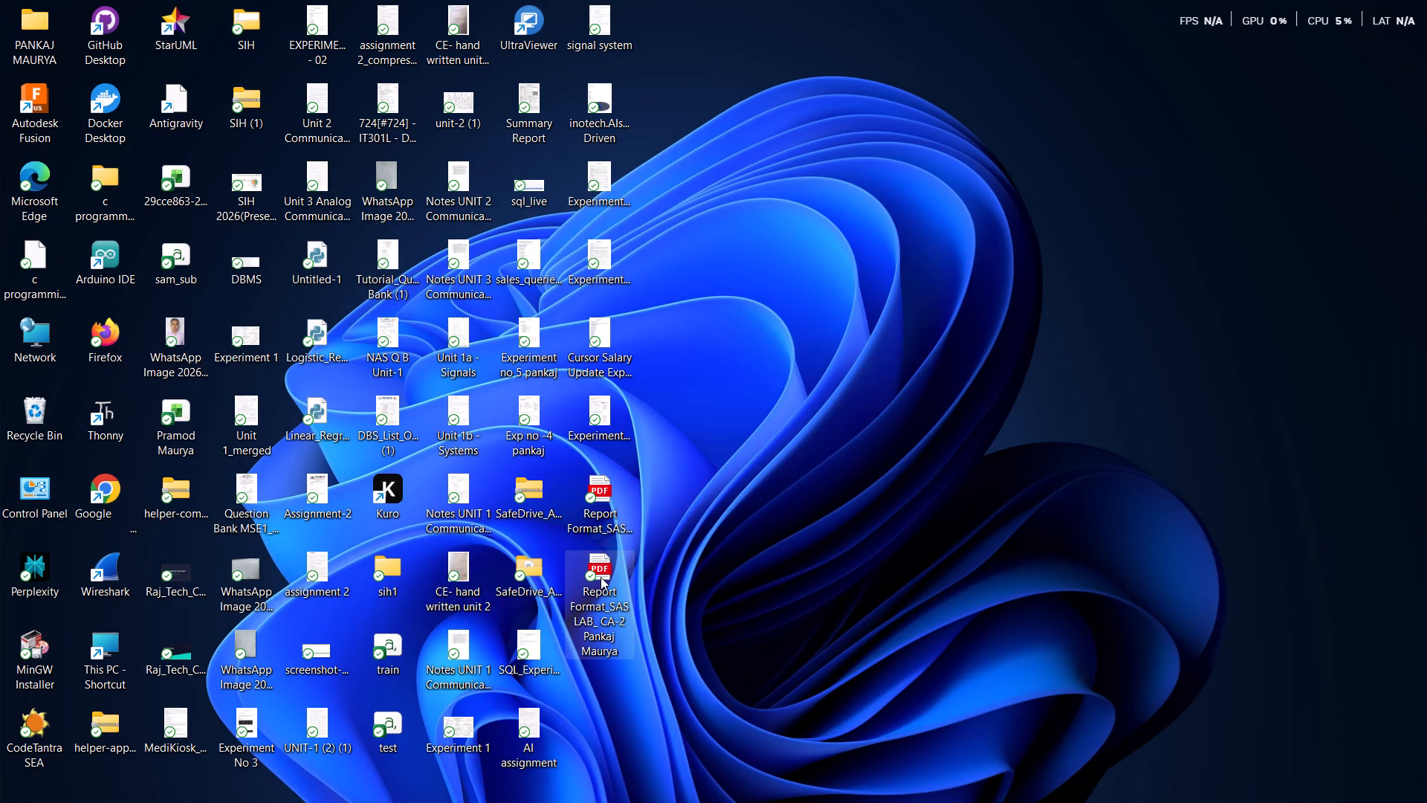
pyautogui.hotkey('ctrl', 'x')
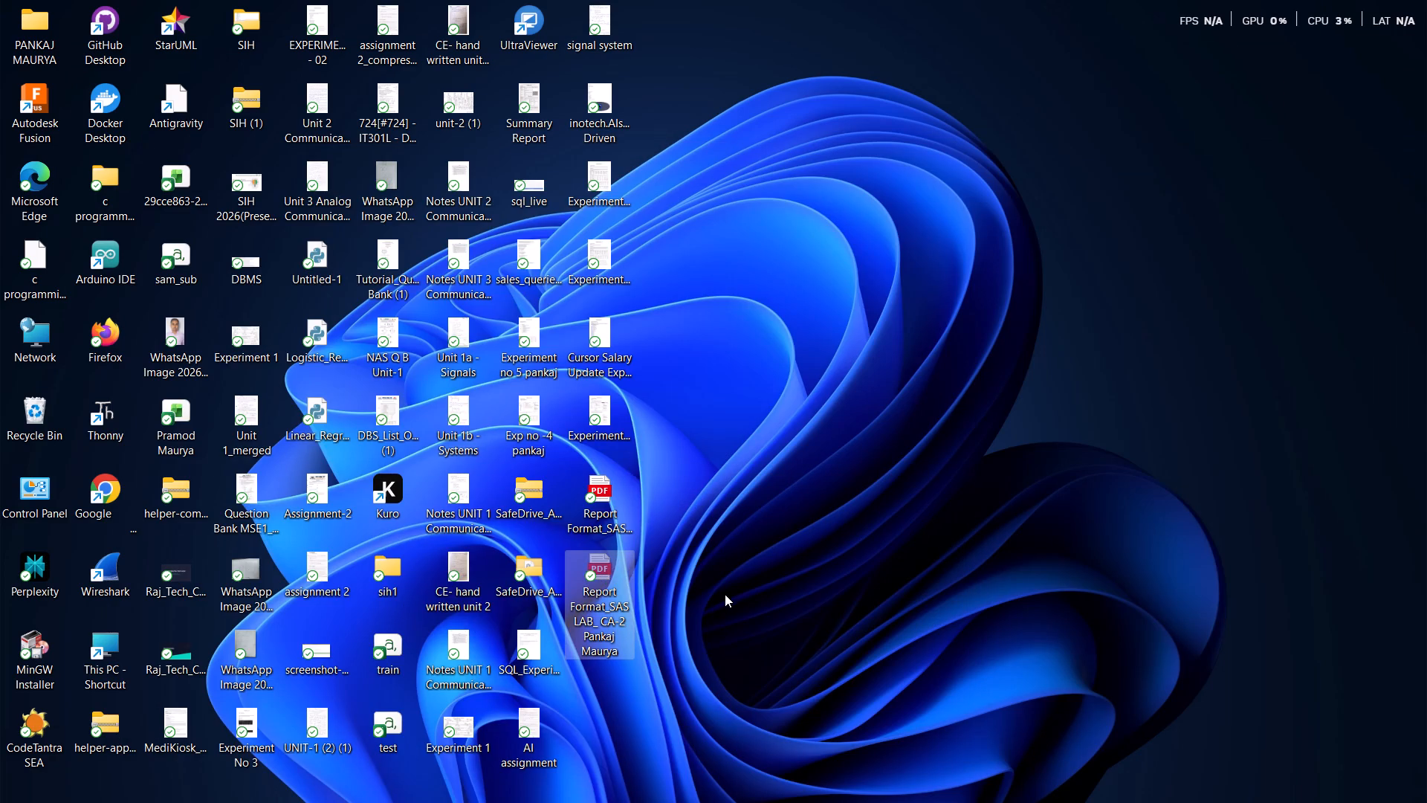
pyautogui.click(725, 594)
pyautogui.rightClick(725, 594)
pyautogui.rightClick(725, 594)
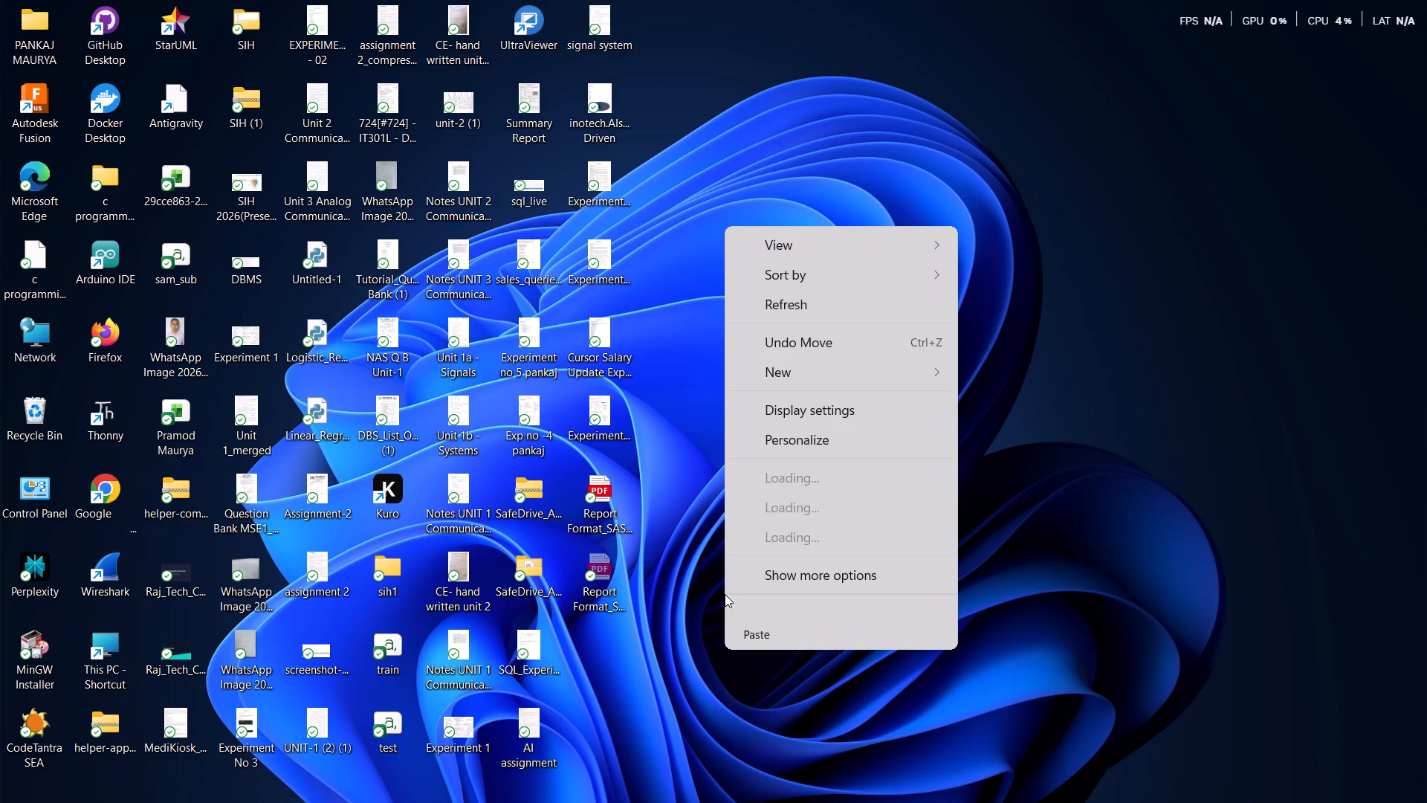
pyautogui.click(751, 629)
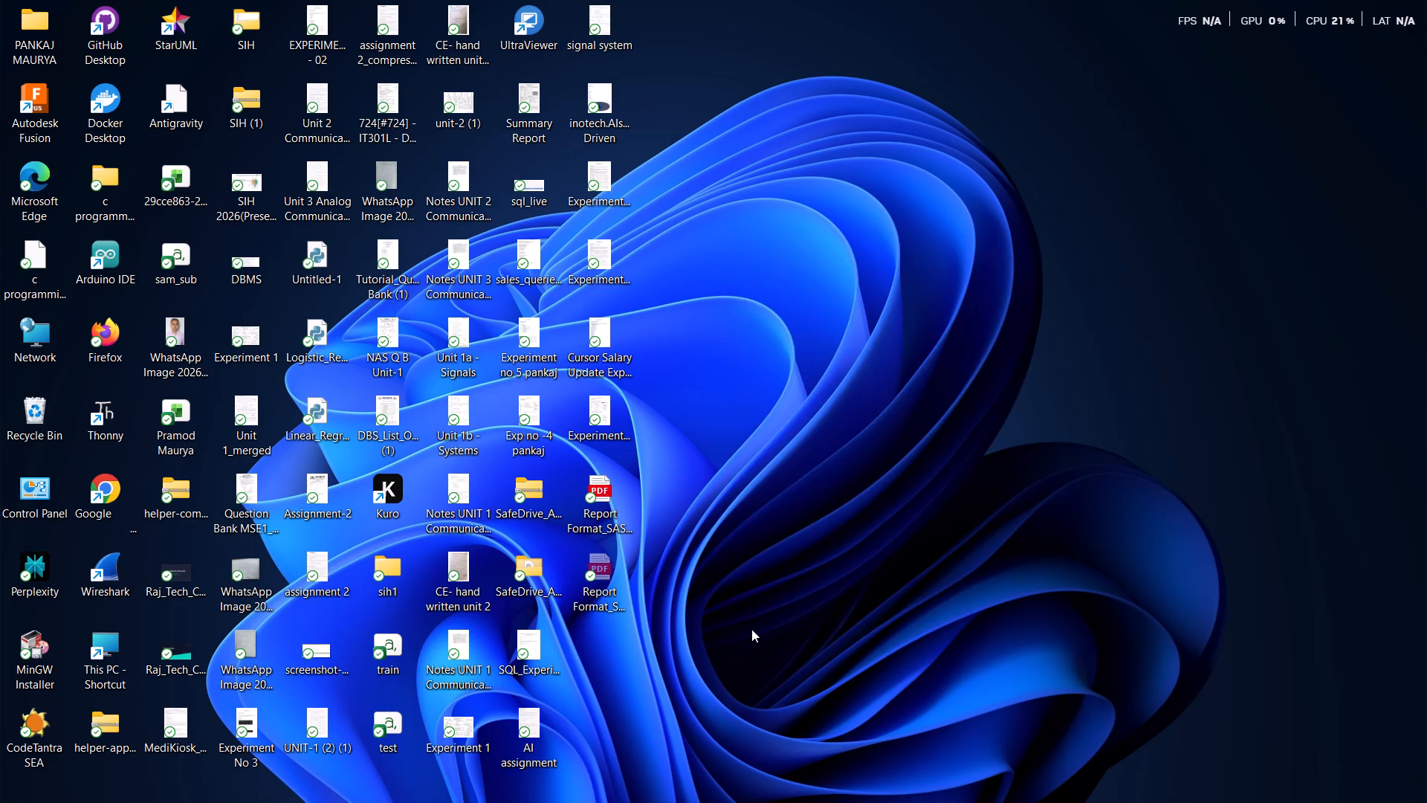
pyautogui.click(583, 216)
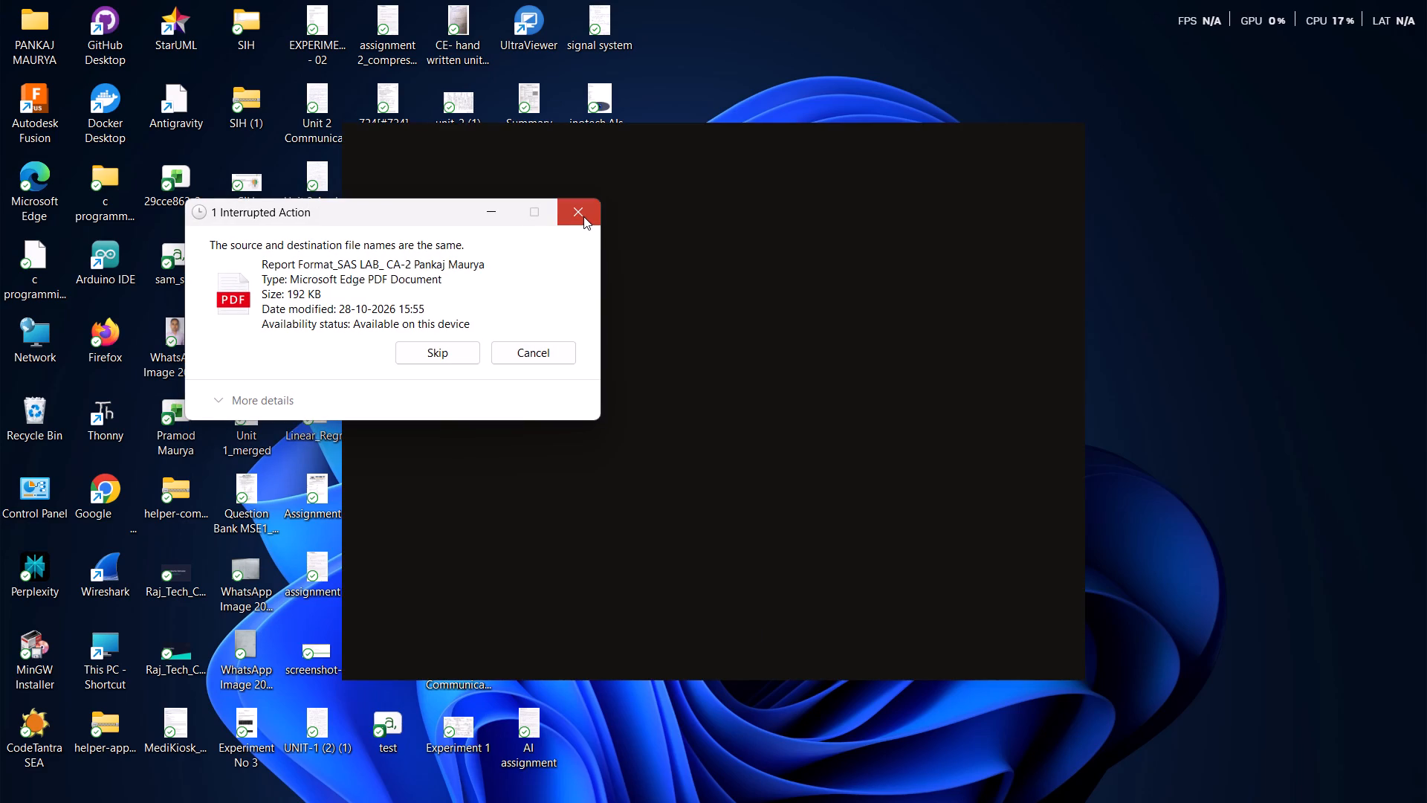
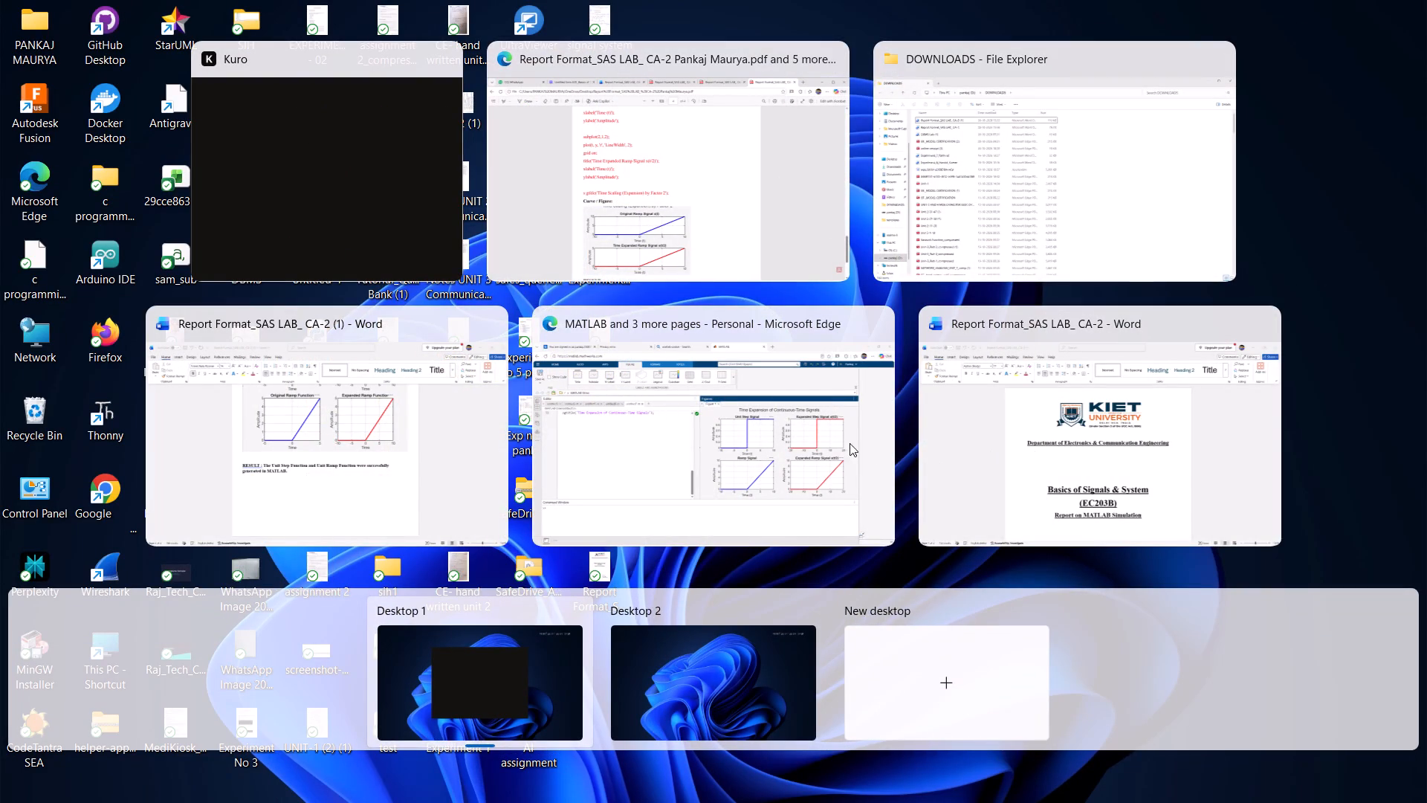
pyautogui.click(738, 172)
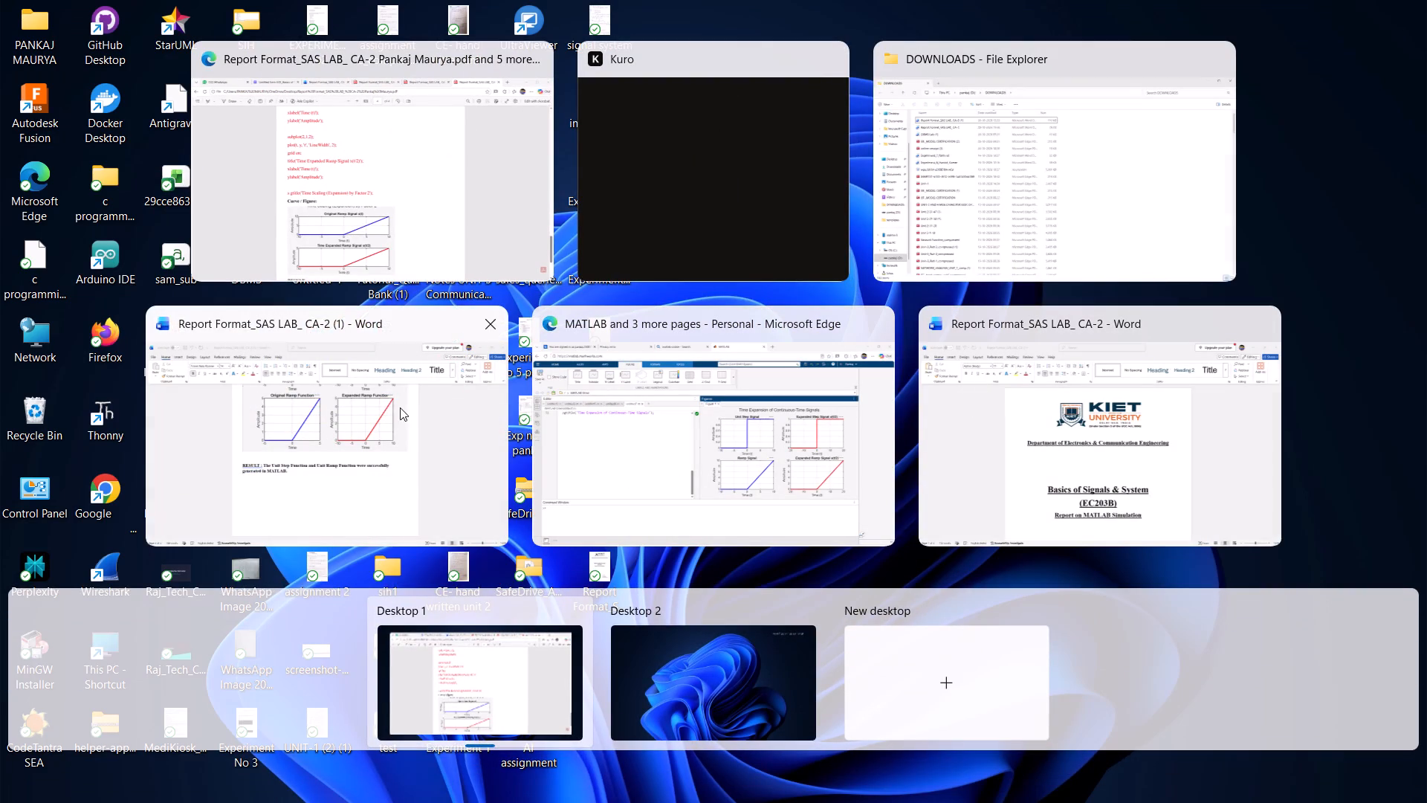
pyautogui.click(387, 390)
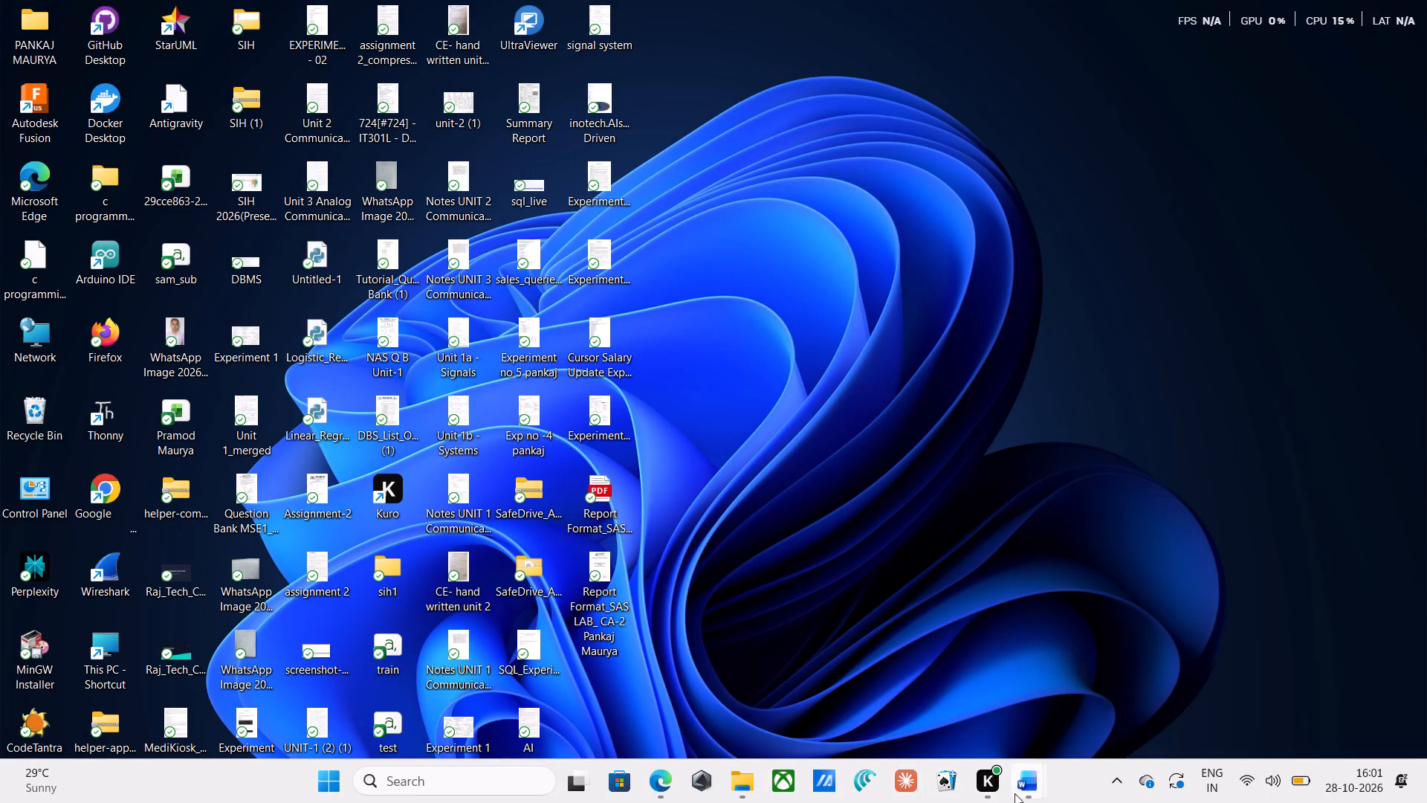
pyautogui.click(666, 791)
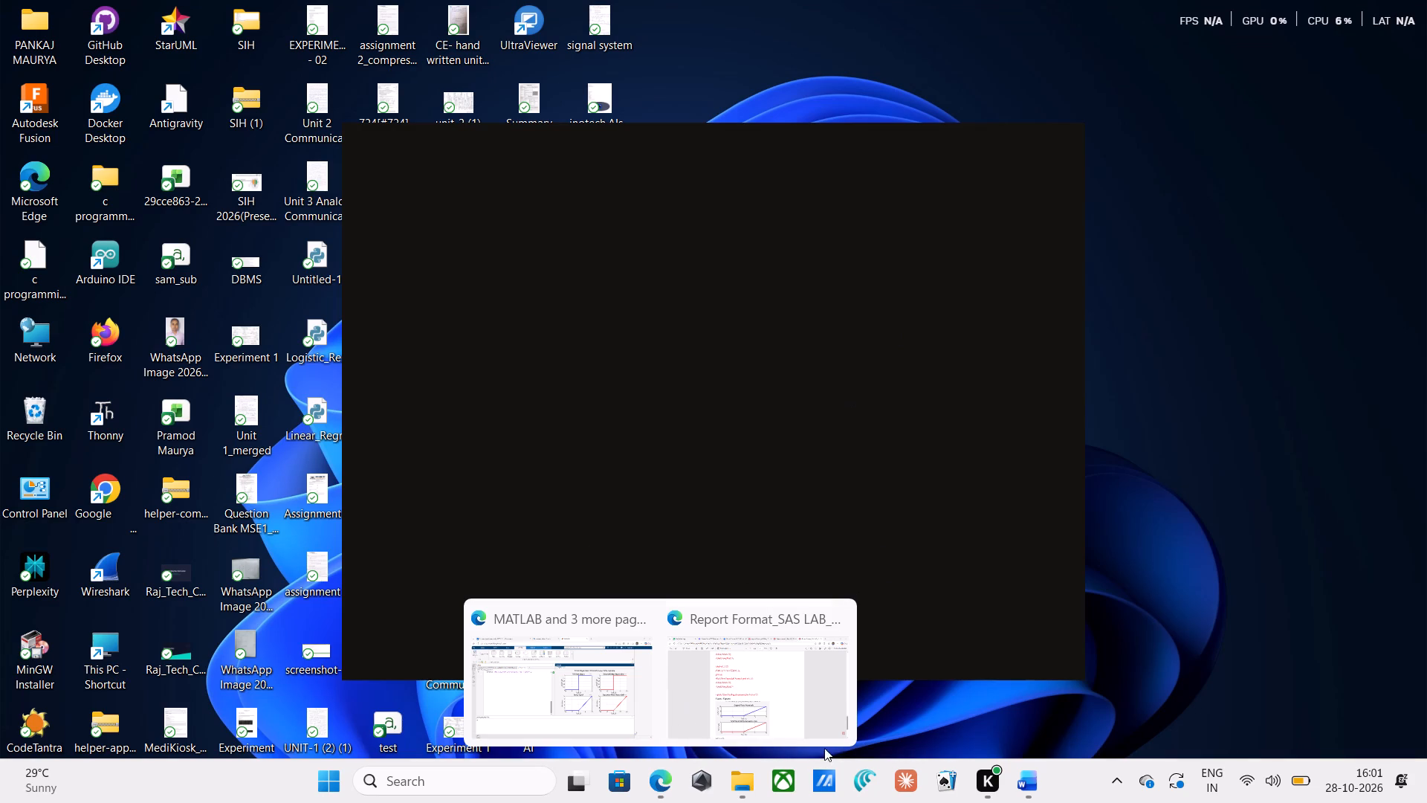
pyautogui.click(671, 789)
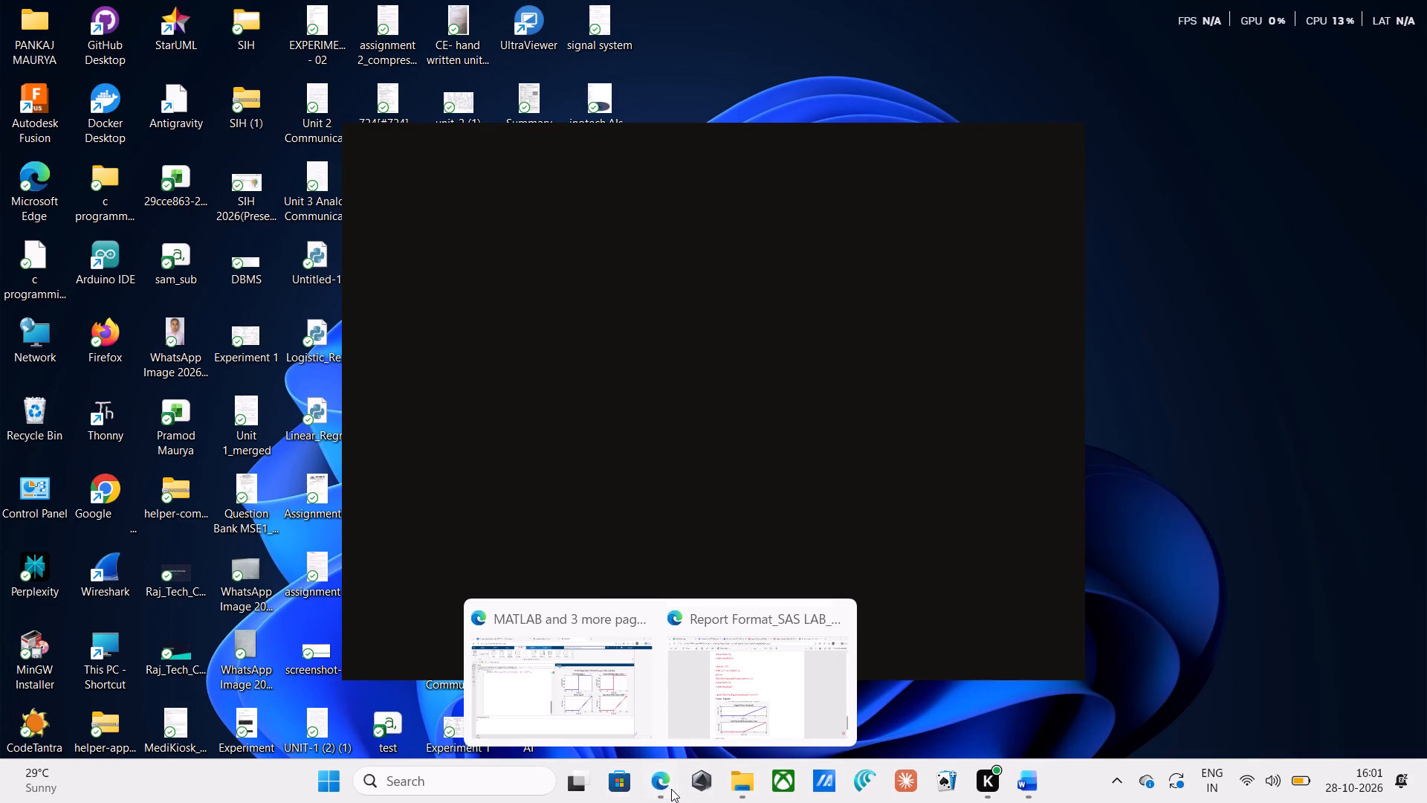